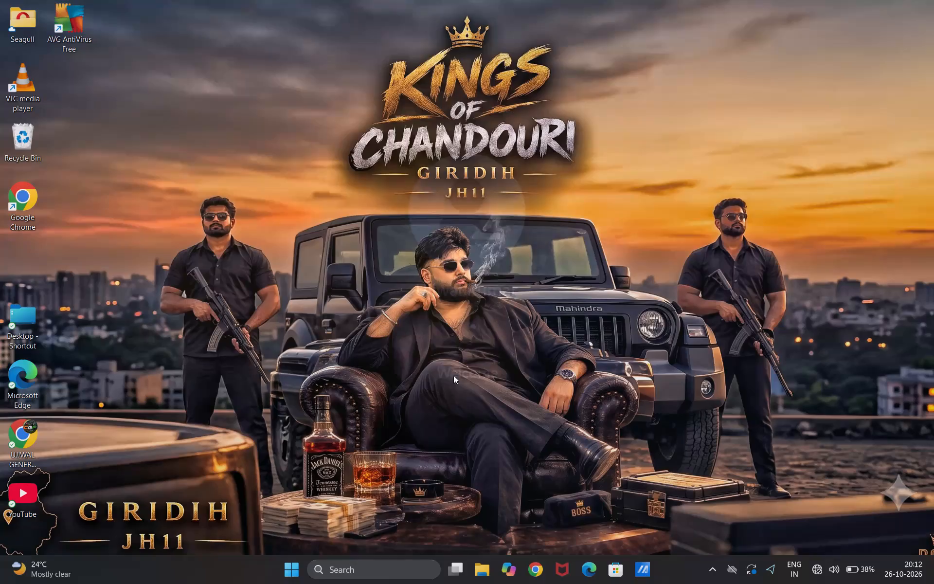
Open Google Chrome with the general store profile.
left_click(531, 571)
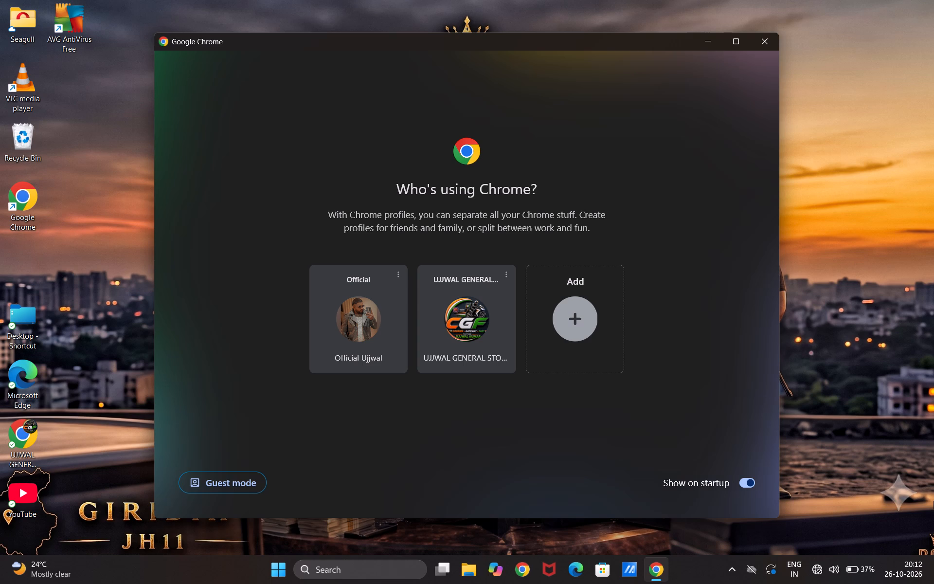
left_click(433, 317)
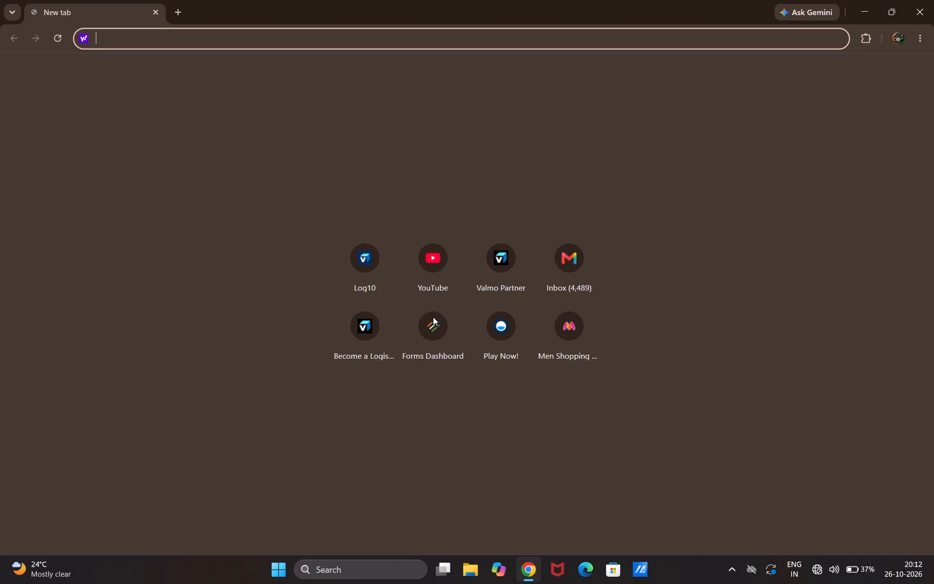
Open the Log10 console shortcut for Valmo's reverse pickup management page.
left_click(359, 264)
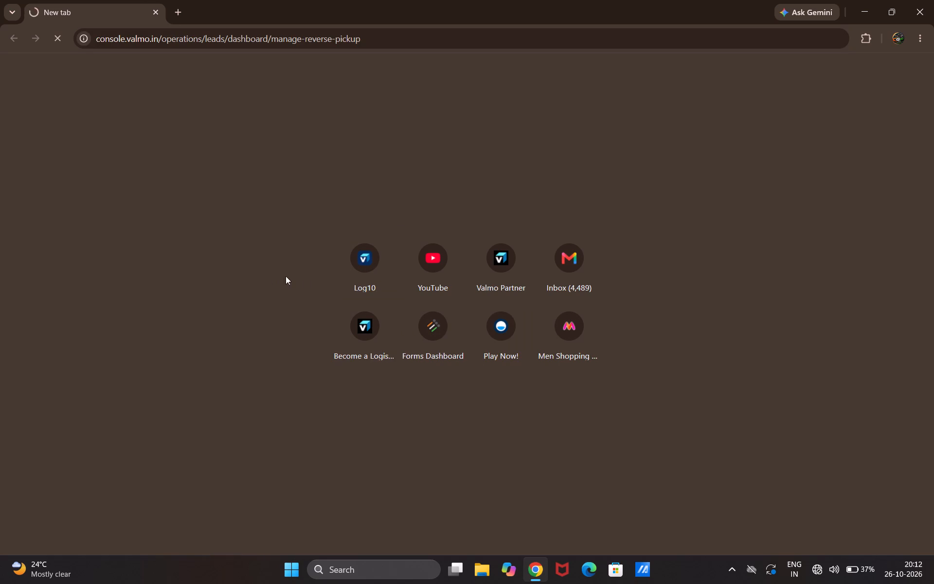
Check the computer's Wi-Fi connection in the list of available networks, and return to the browser.
left_click(814, 569)
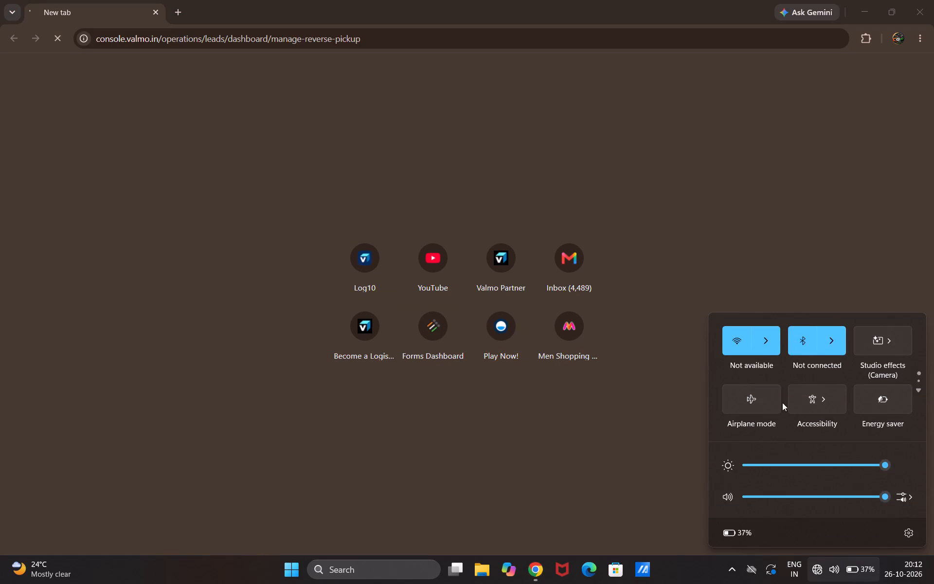
left_click(767, 347)
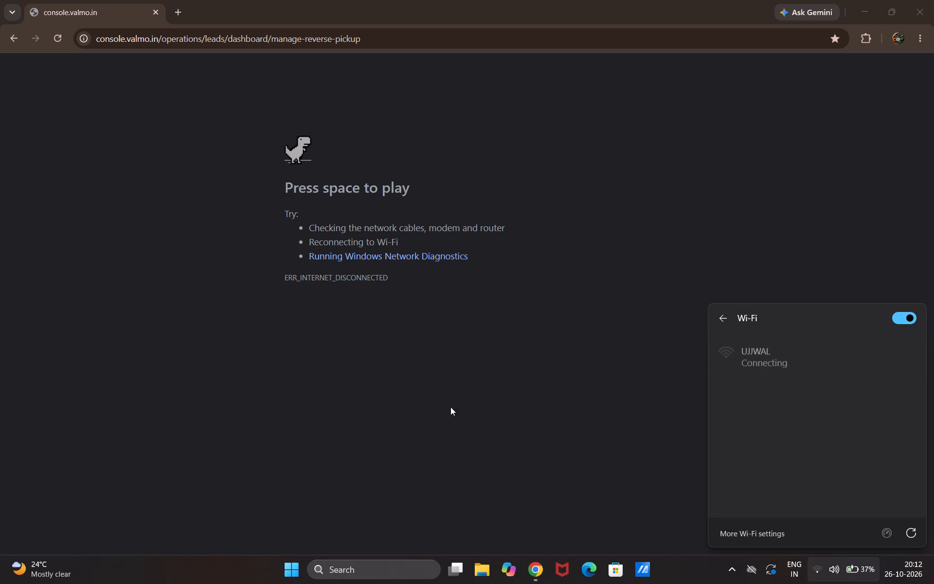
left_click(342, 352)
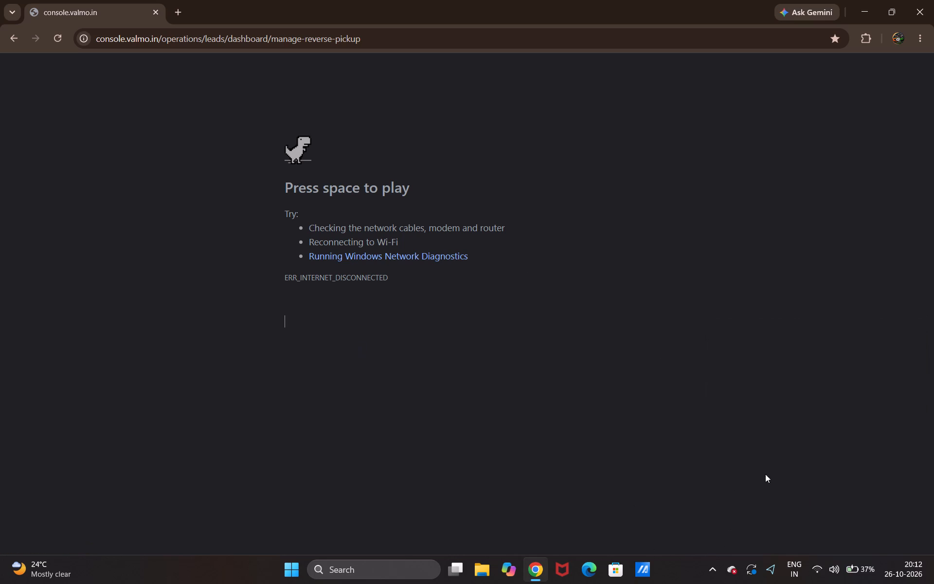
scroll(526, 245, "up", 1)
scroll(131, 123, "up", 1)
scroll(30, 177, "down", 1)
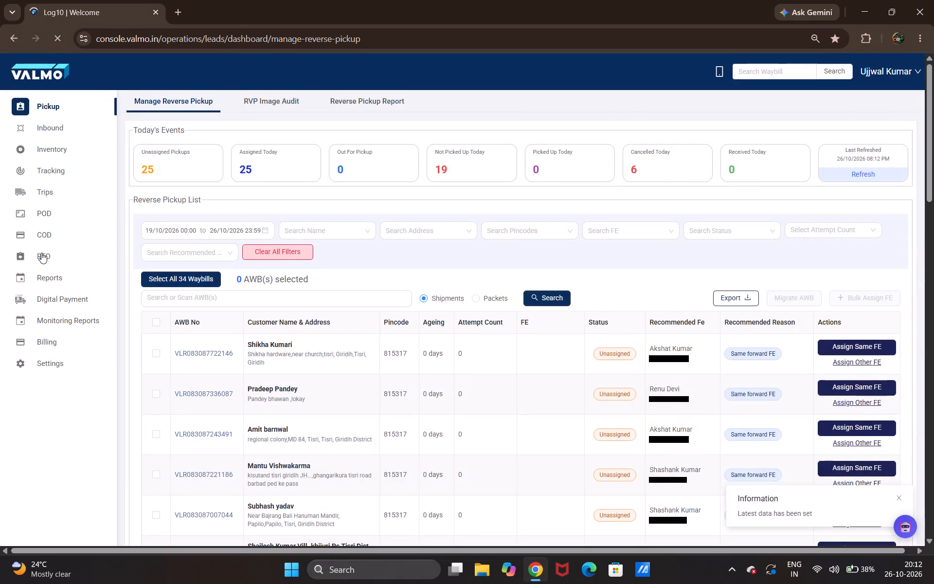
Examine the pending RTO waybill count and the pending RTO waybill list in the RTO section.
left_click(41, 253)
left_click(304, 282)
left_click(459, 346)
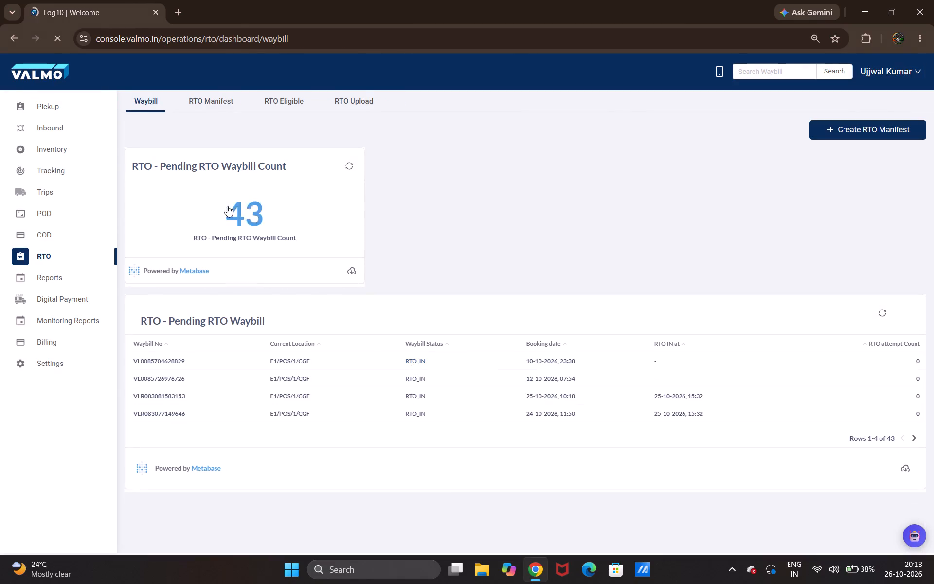
left_click(207, 94)
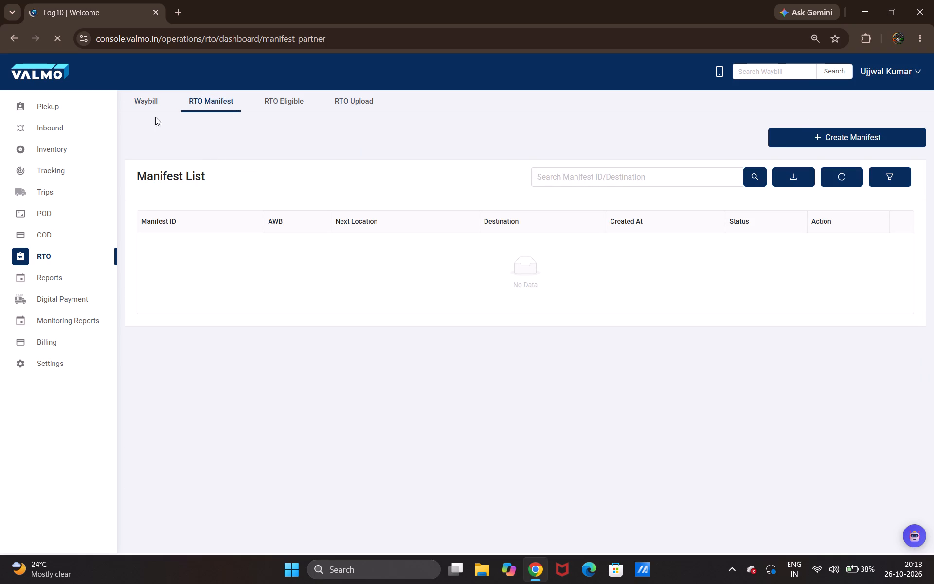
left_click(136, 98)
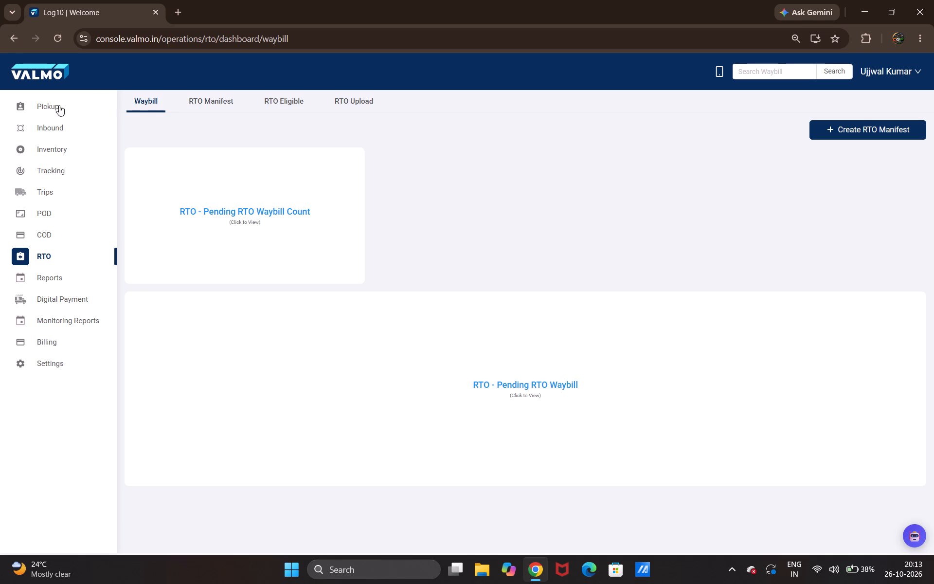
left_click(217, 214)
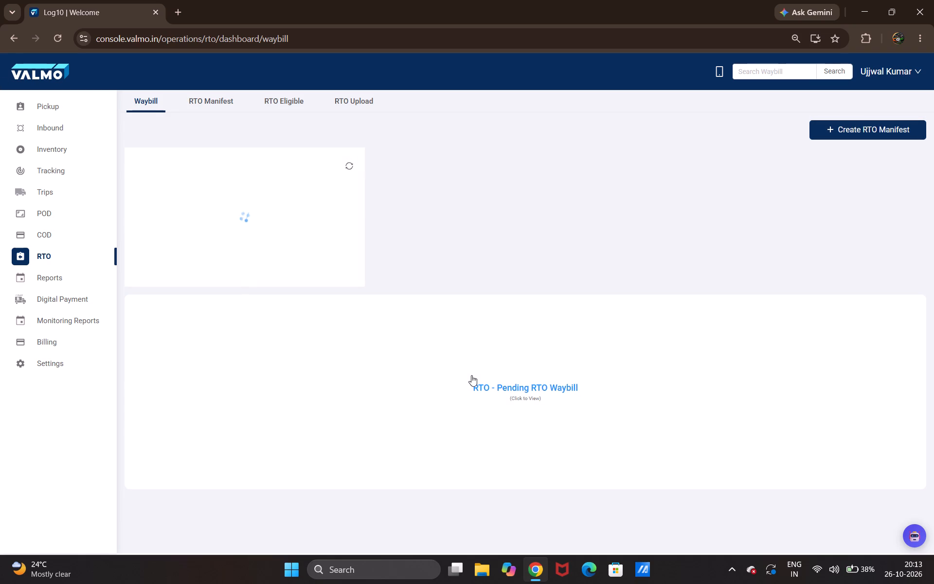
left_click(466, 380)
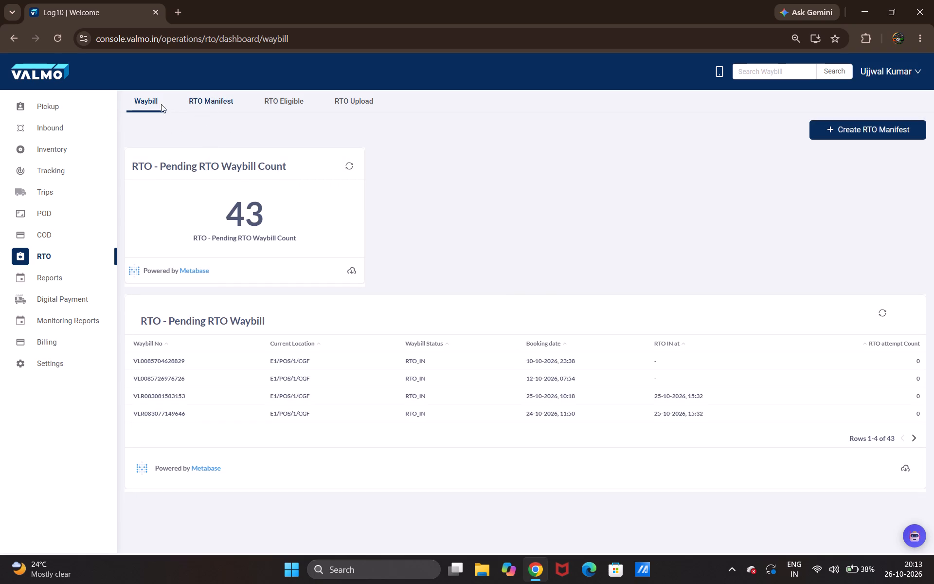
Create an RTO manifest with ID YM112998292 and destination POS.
left_click(208, 100)
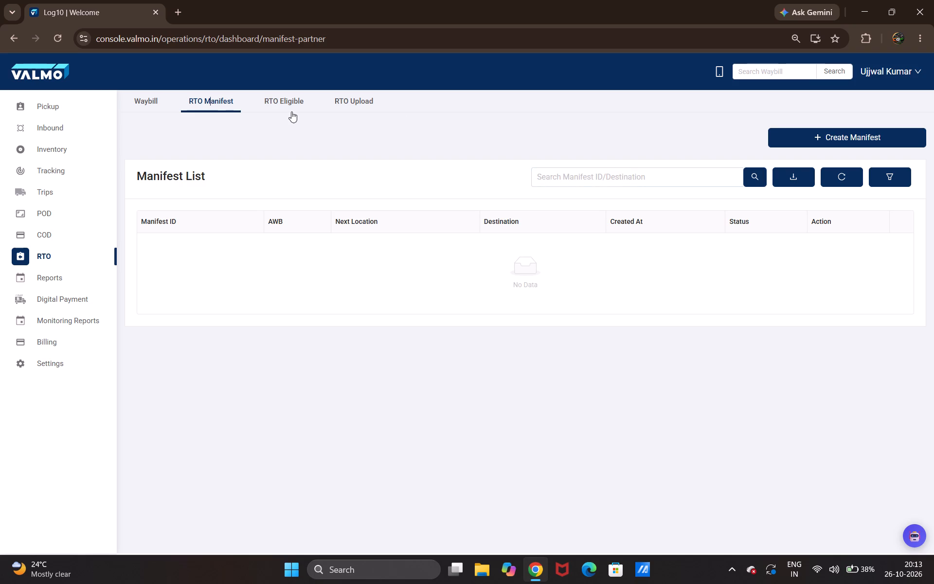
left_click(838, 142)
left_click(287, 189)
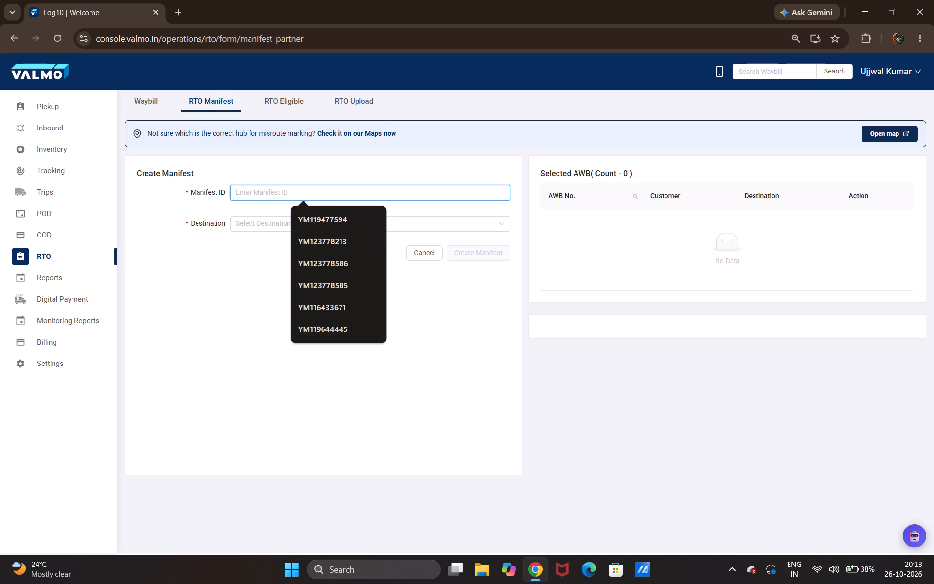
left_click(256, 192)
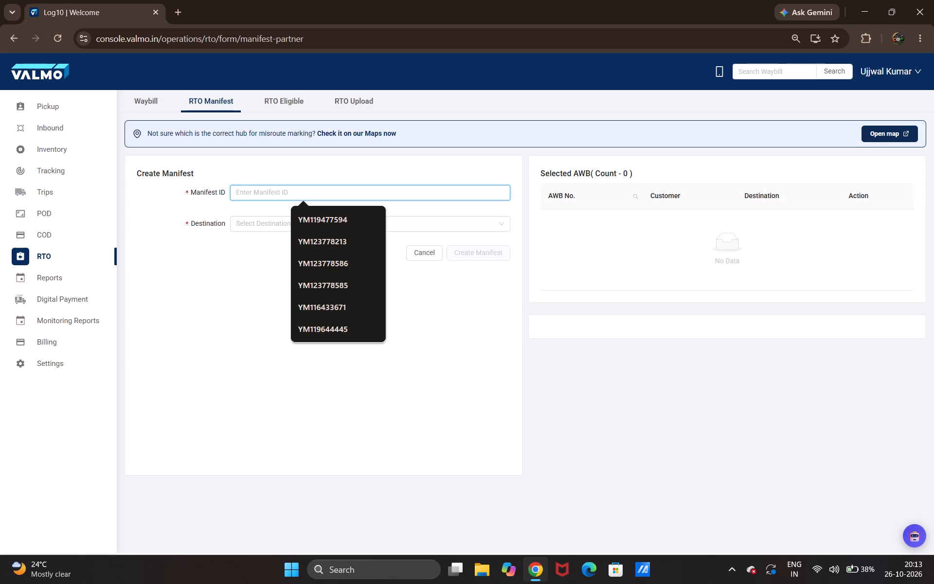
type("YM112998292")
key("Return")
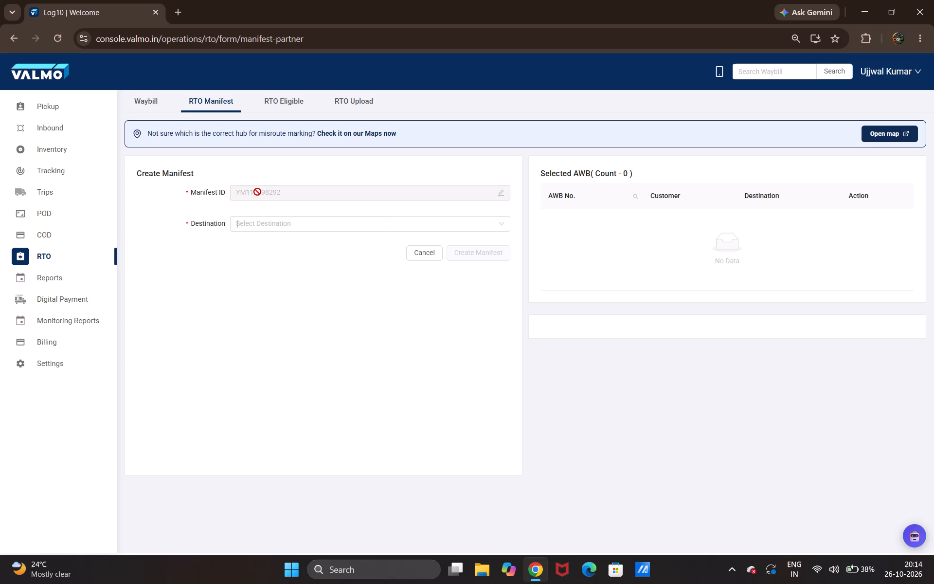
left_click(265, 223)
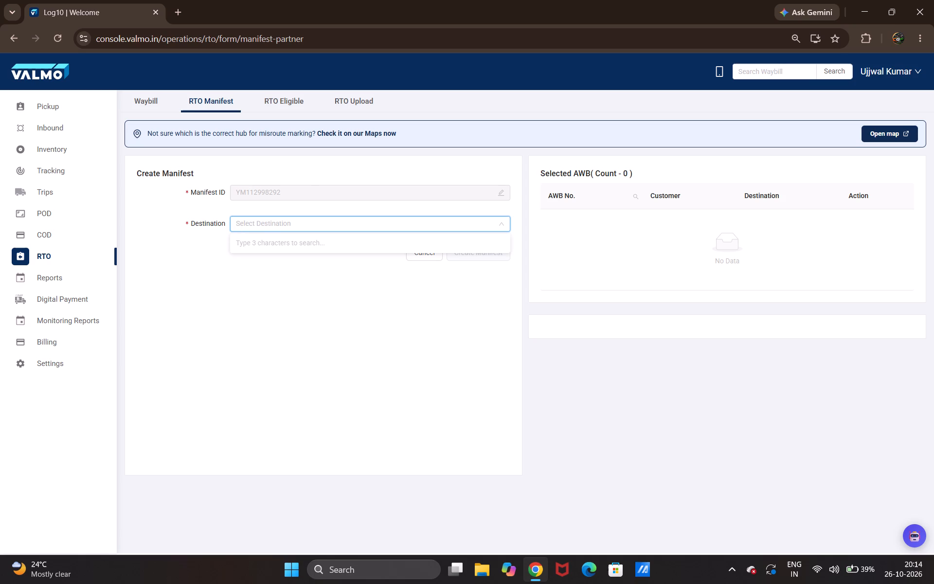
type("pos")
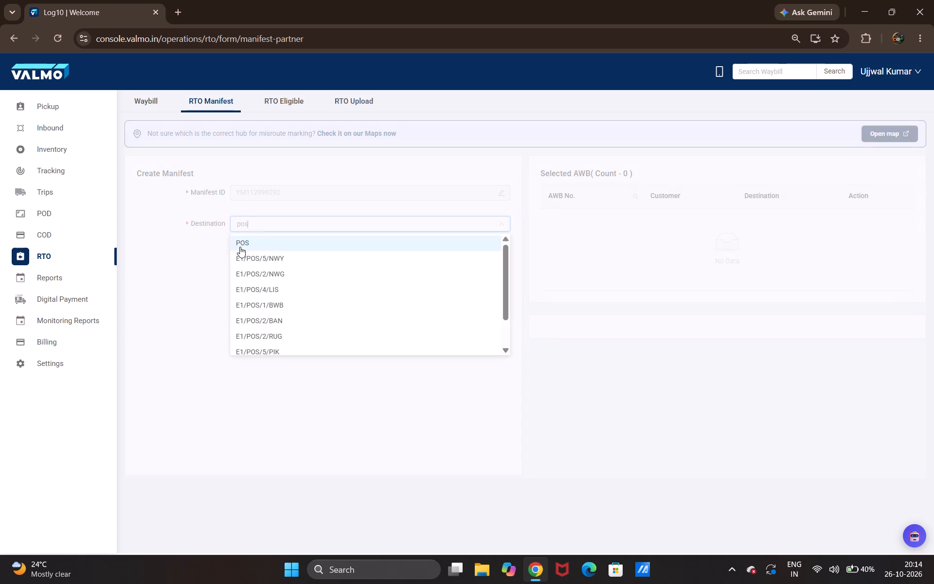
left_click(250, 241)
left_click(474, 253)
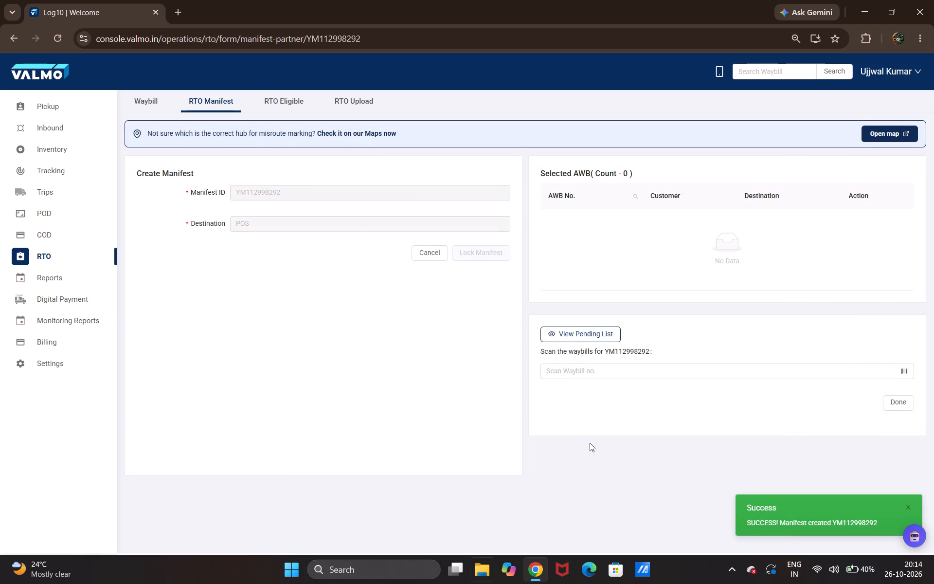
left_click(573, 367)
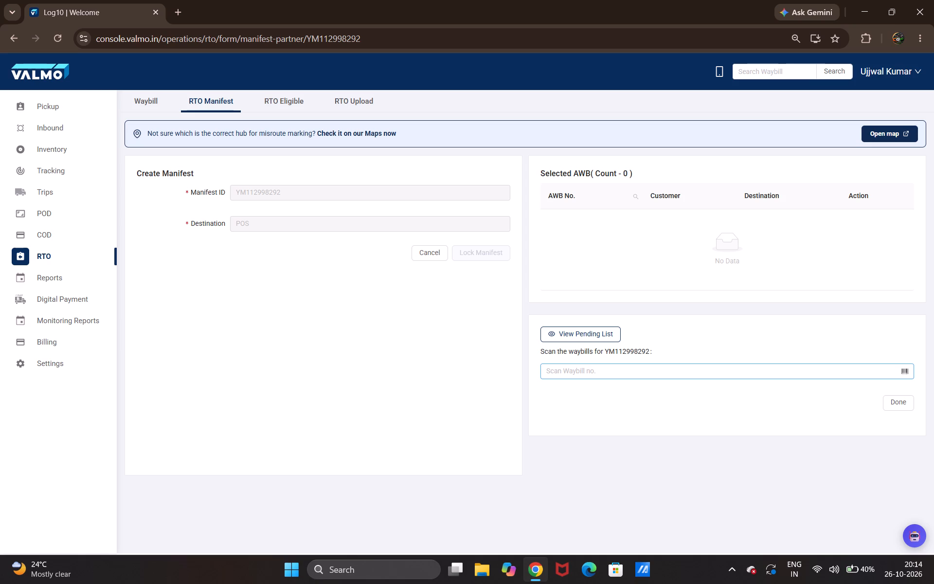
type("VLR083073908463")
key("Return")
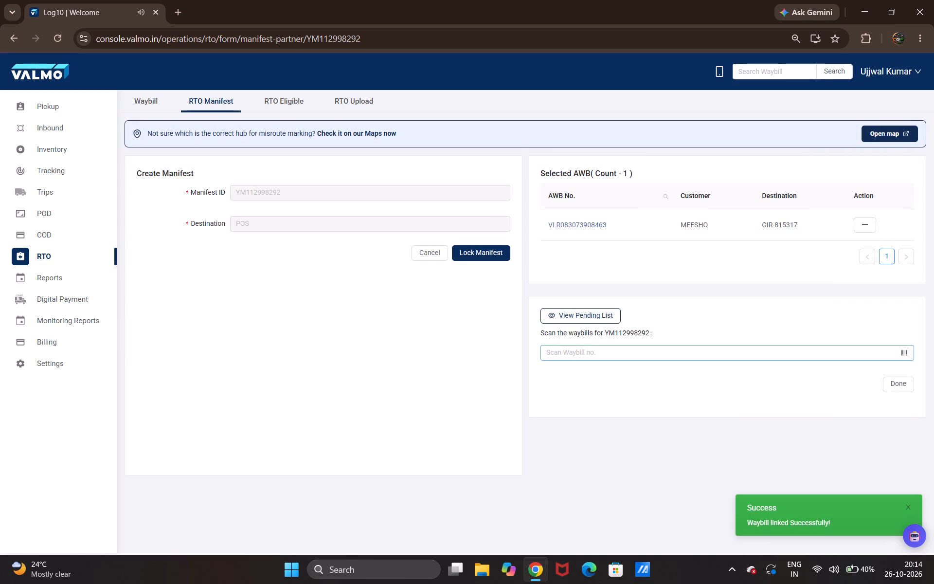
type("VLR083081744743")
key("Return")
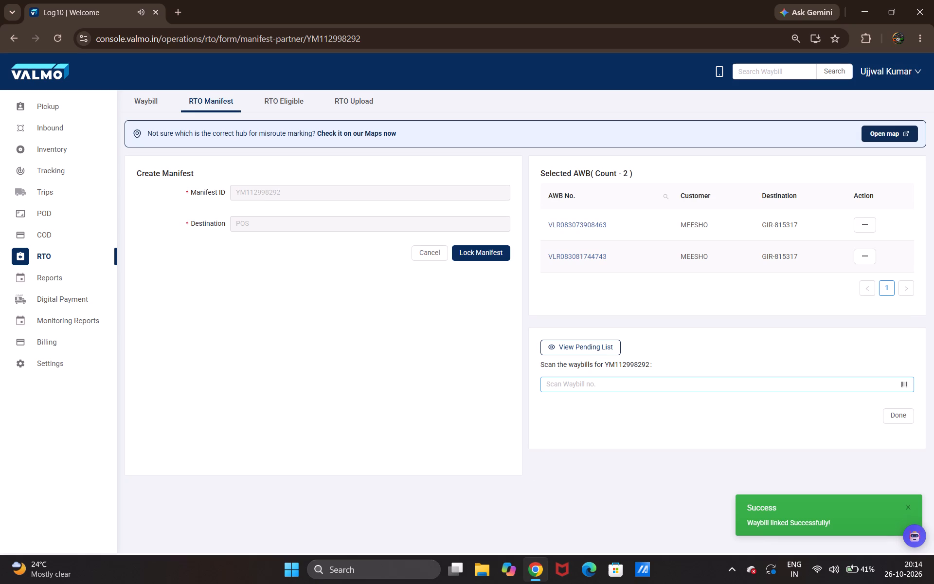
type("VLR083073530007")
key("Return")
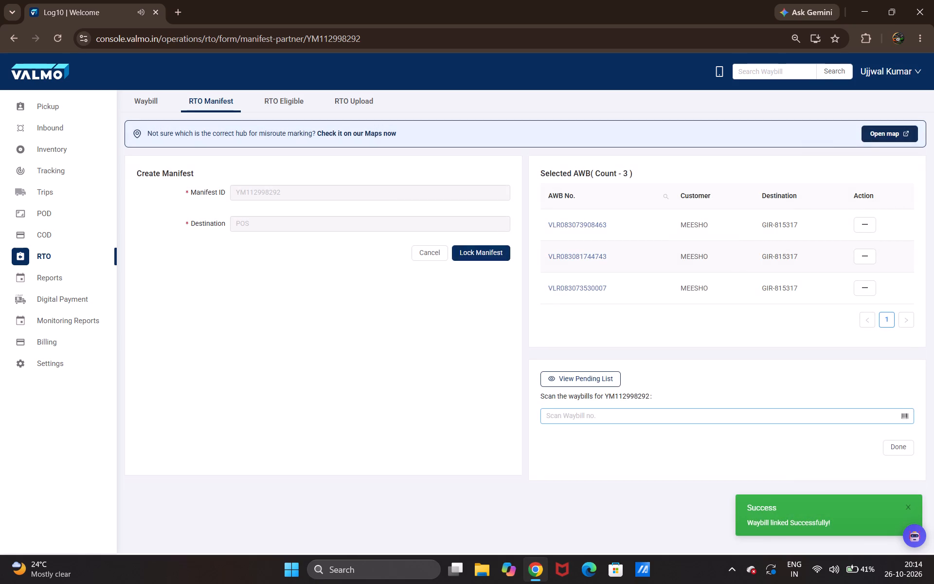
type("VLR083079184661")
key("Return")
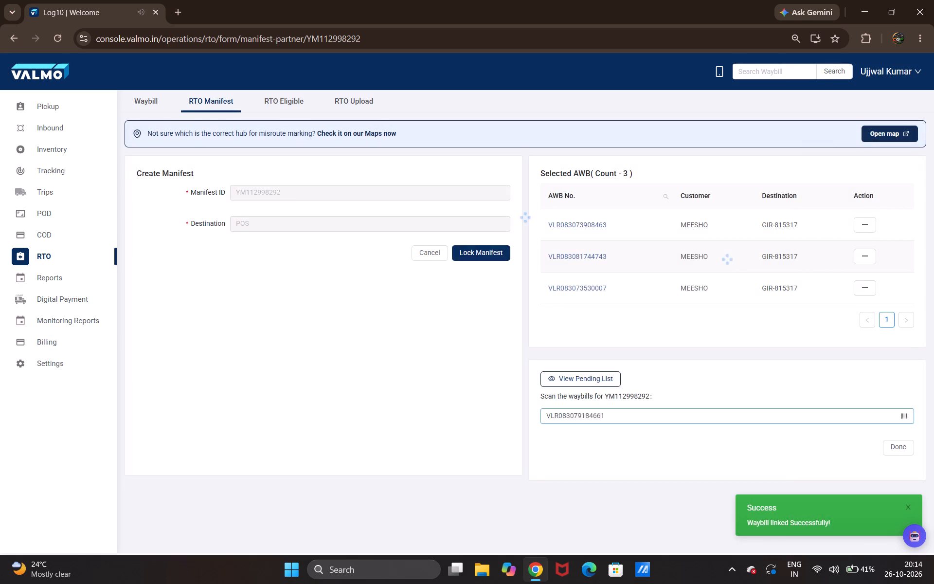
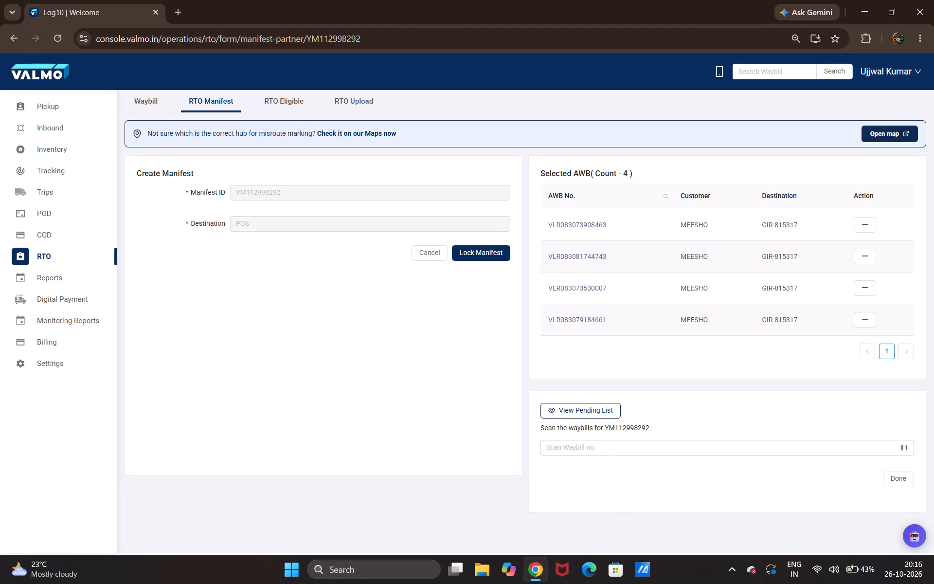
left_click(602, 450)
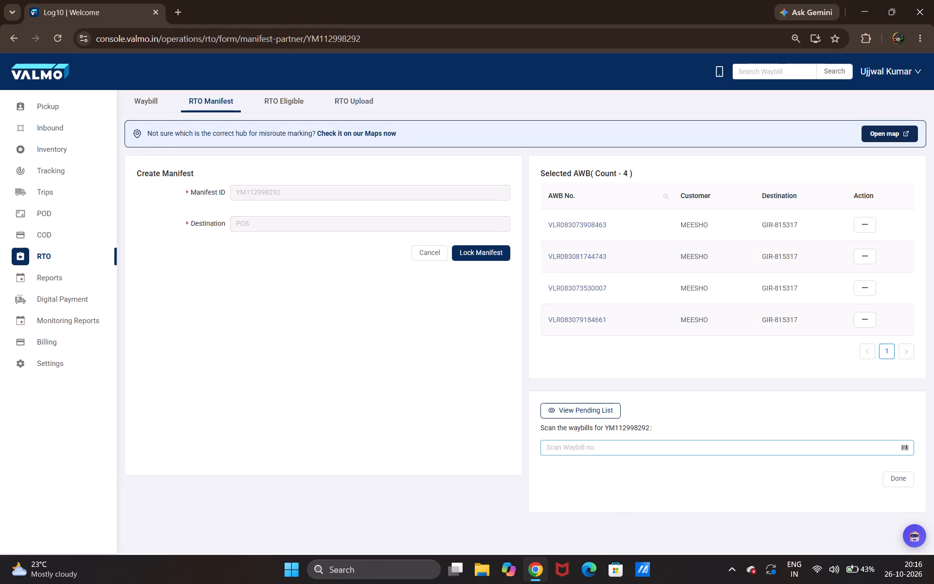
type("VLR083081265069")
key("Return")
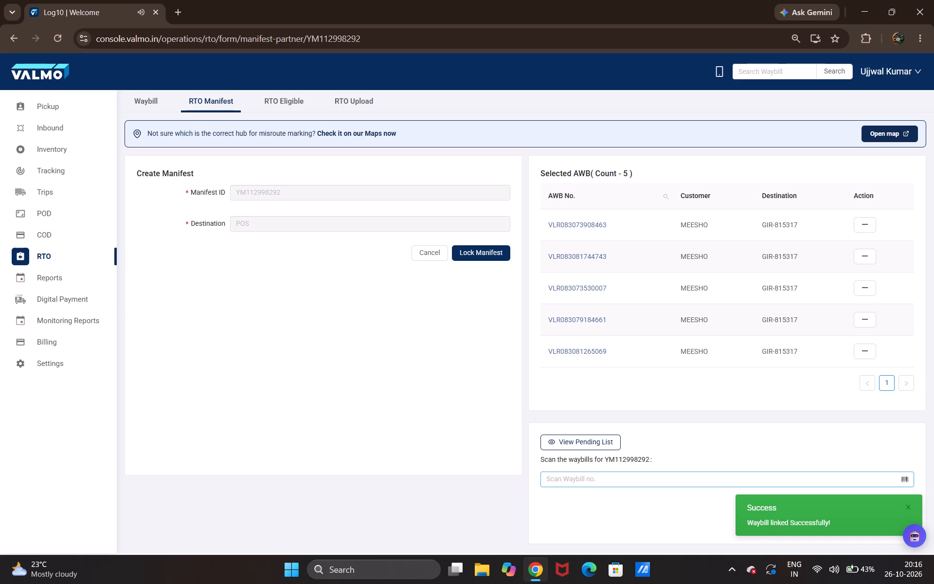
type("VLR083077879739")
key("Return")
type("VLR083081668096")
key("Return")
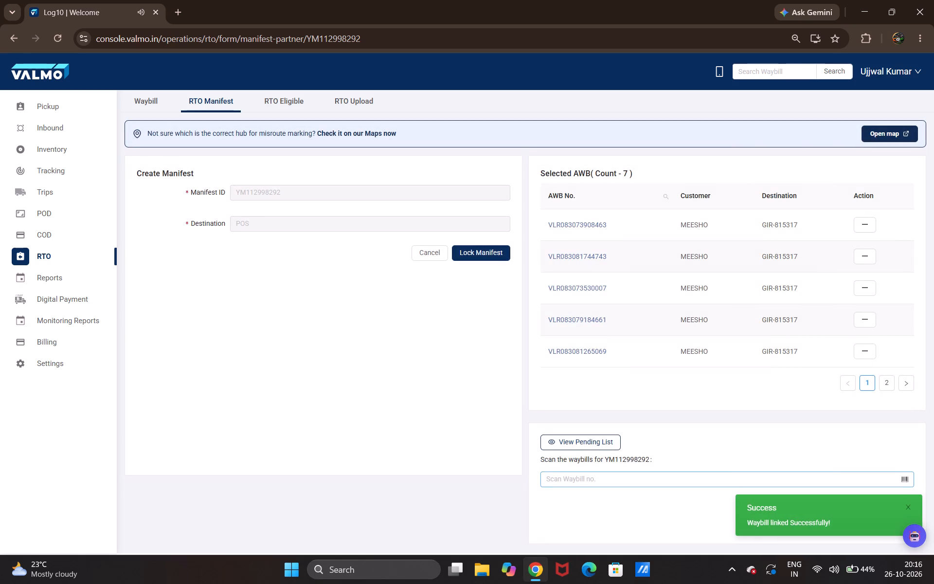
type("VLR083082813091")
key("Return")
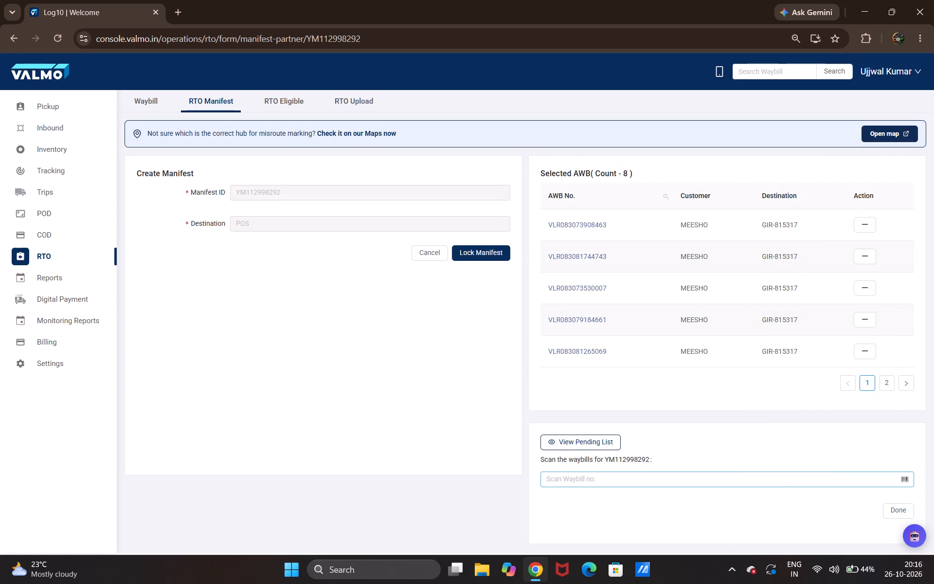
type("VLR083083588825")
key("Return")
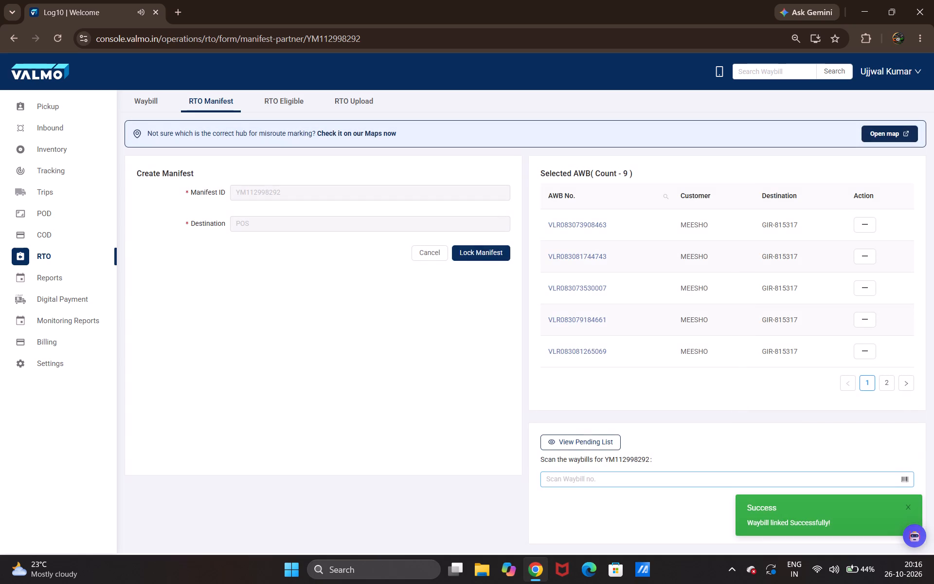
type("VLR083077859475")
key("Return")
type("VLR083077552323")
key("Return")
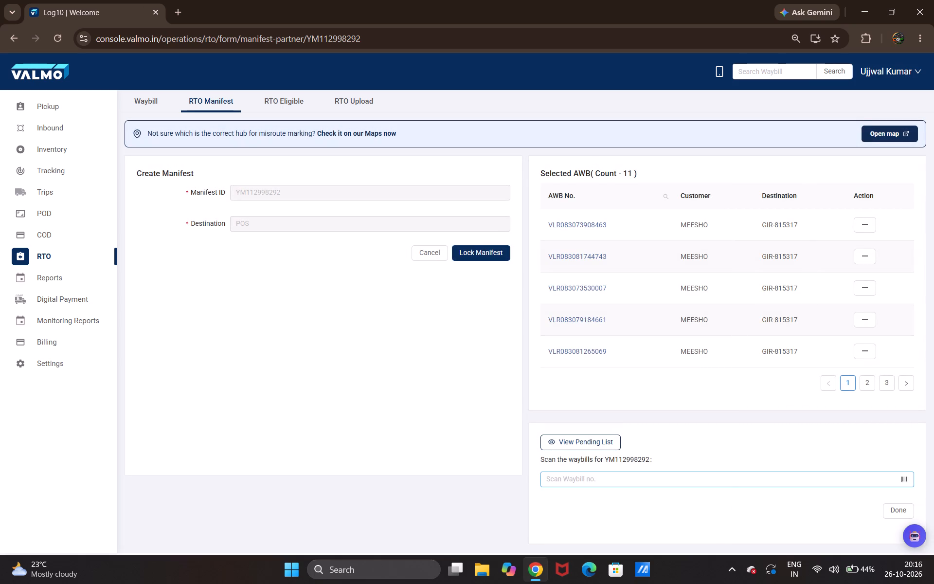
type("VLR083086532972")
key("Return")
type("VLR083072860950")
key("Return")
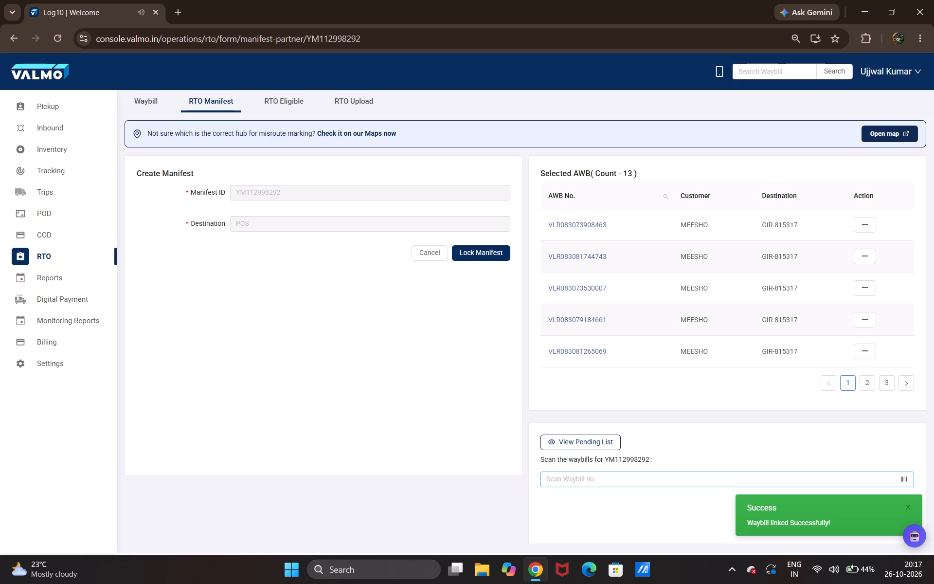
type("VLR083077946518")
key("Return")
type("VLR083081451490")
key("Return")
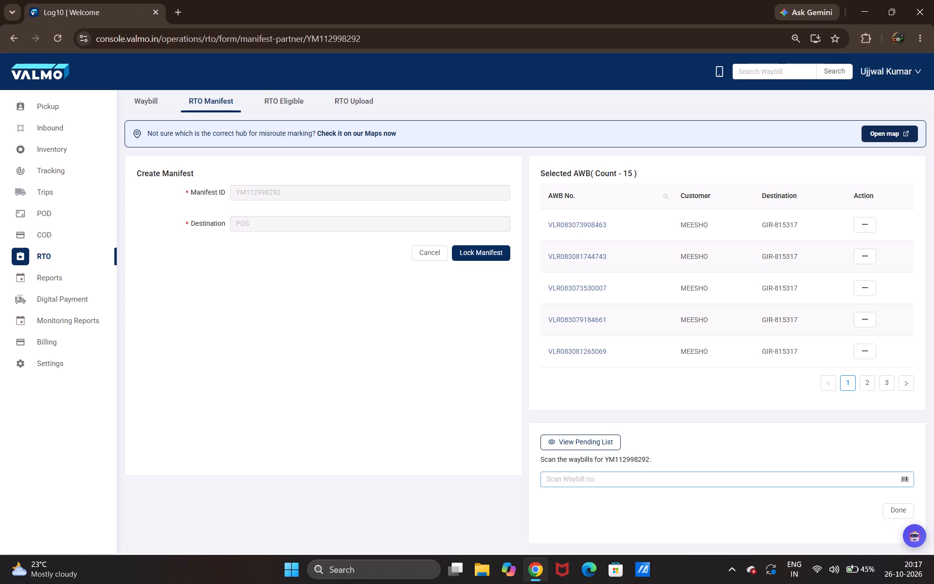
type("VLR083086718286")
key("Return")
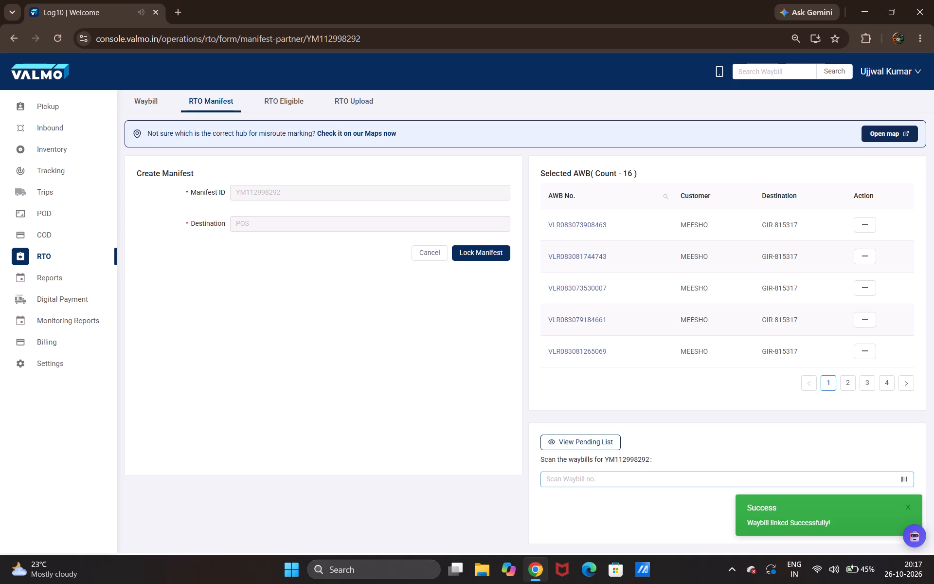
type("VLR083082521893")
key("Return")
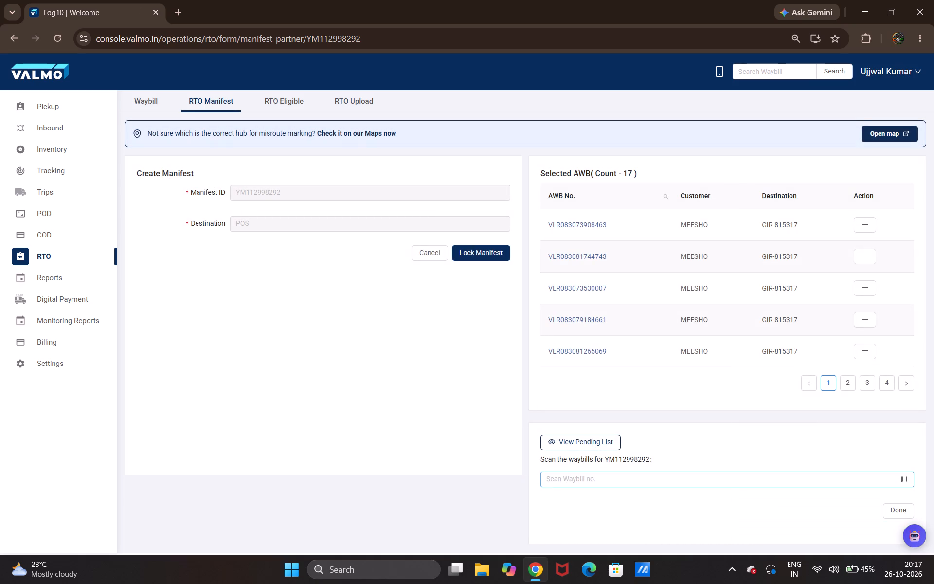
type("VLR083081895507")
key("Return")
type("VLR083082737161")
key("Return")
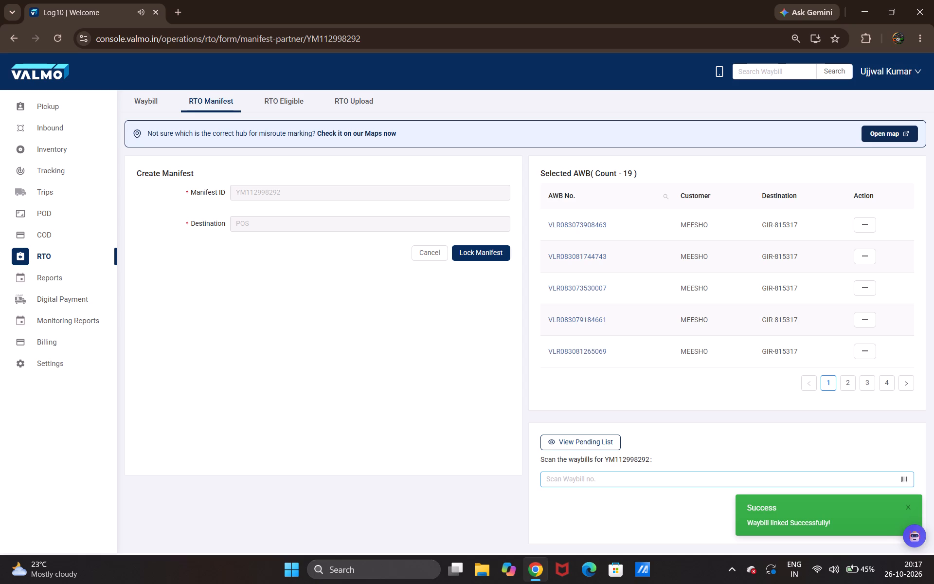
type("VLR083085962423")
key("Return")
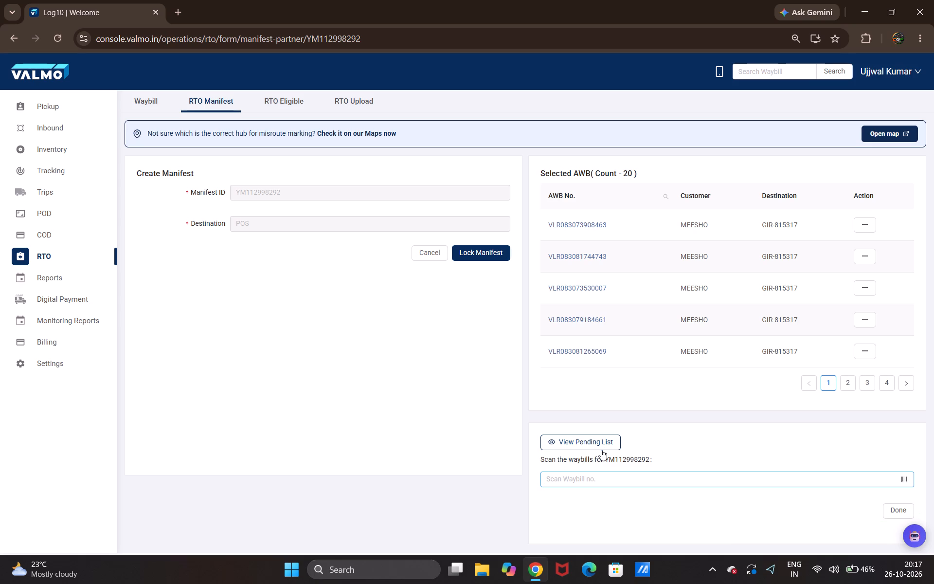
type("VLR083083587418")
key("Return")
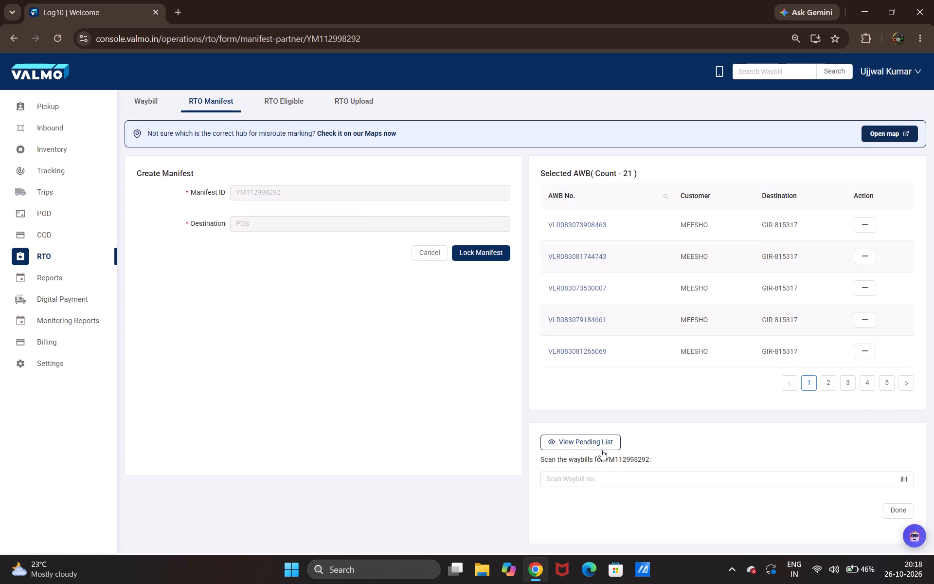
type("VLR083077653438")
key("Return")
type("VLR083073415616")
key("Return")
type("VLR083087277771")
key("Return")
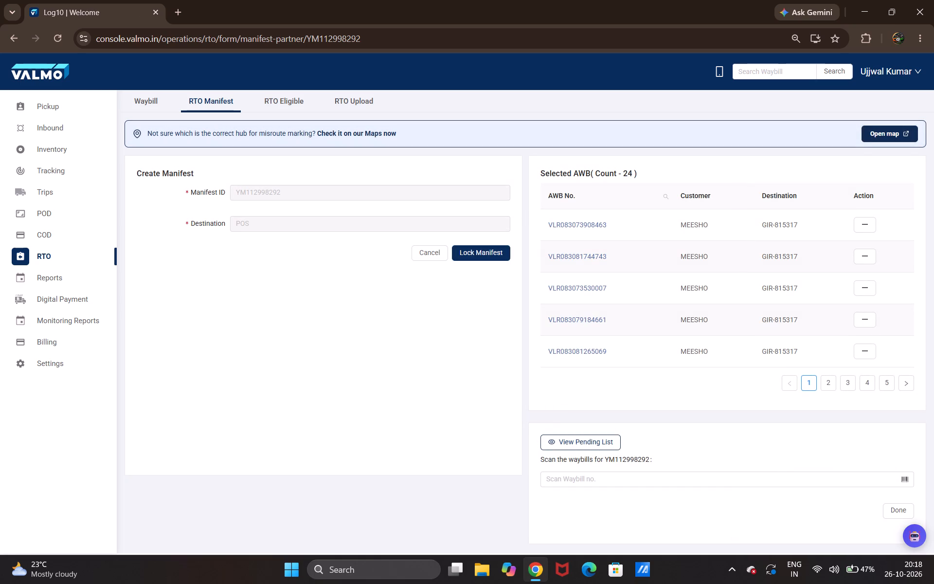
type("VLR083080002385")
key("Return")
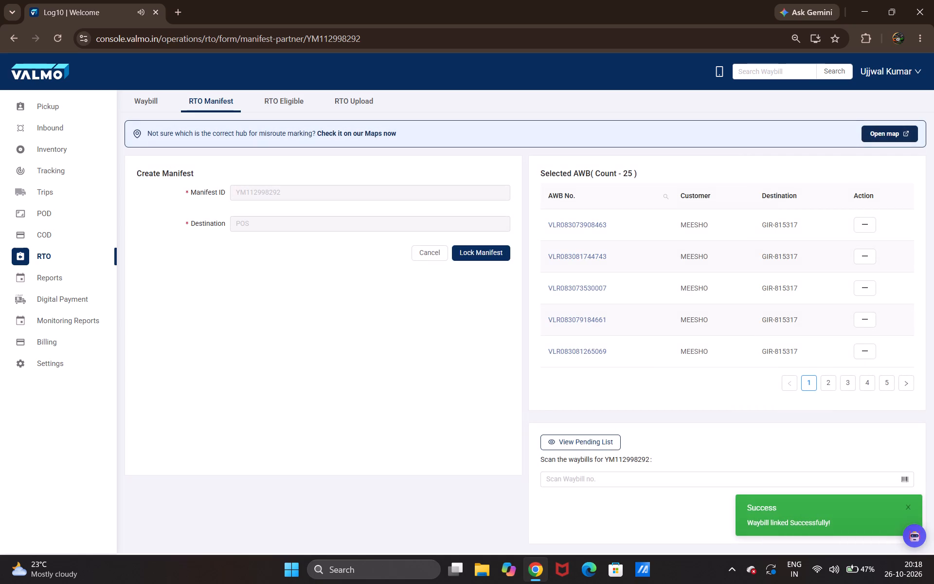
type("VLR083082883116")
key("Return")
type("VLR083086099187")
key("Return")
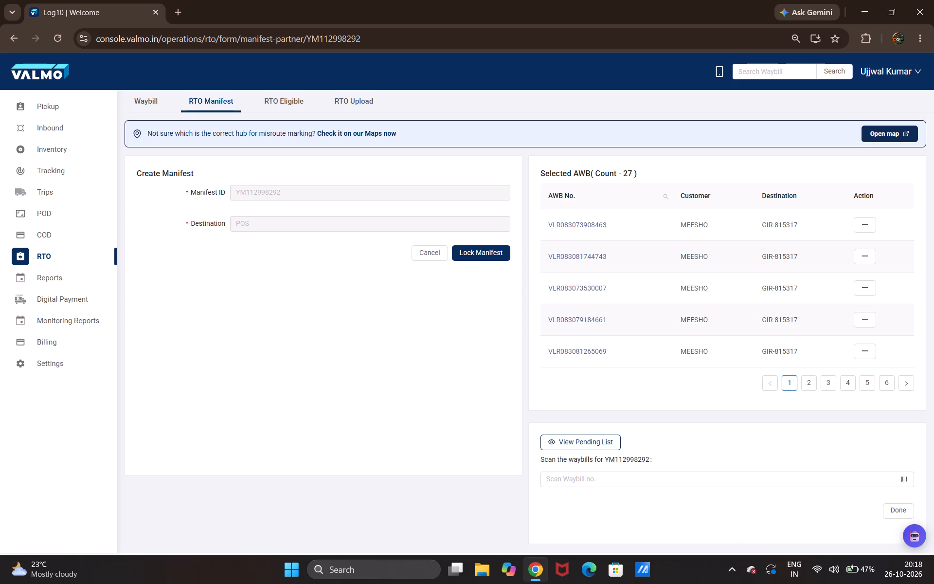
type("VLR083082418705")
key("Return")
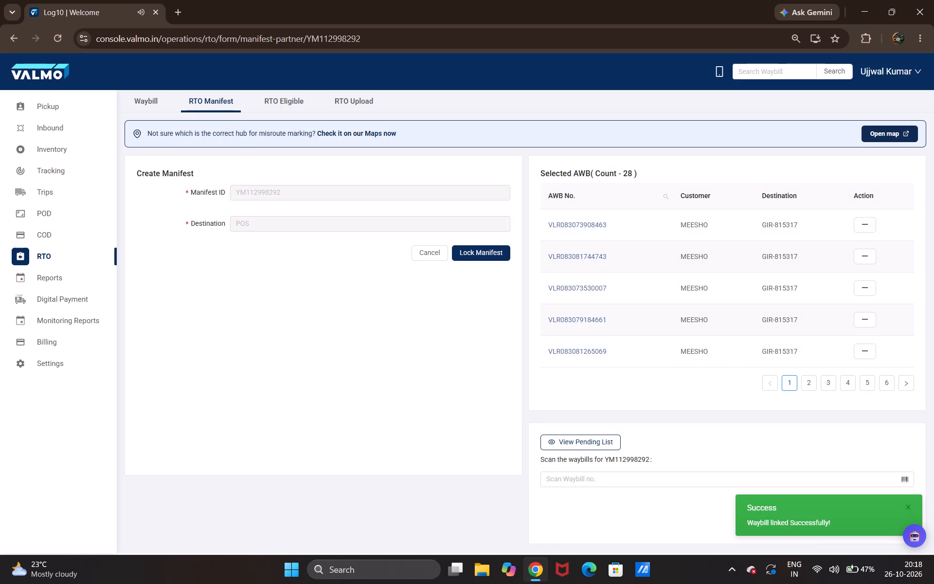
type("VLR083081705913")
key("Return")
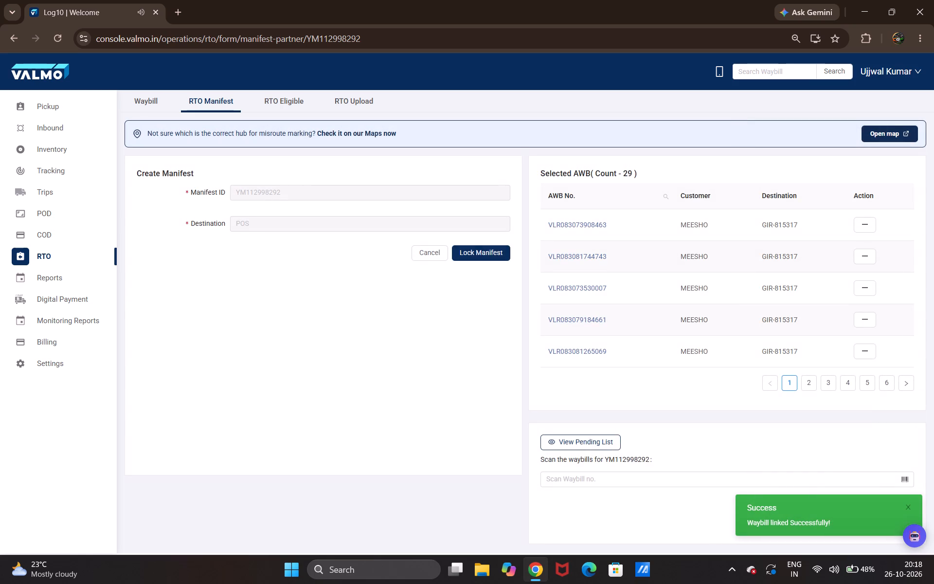
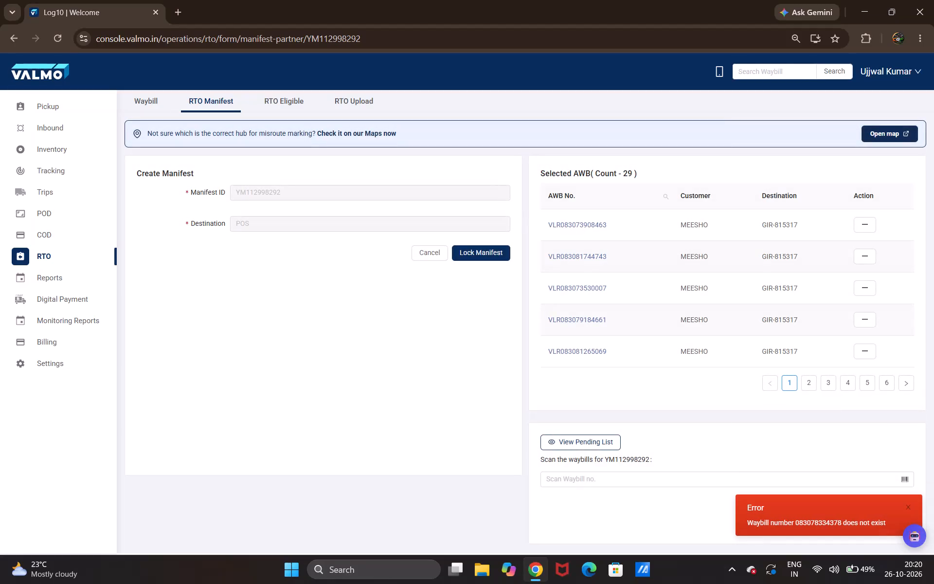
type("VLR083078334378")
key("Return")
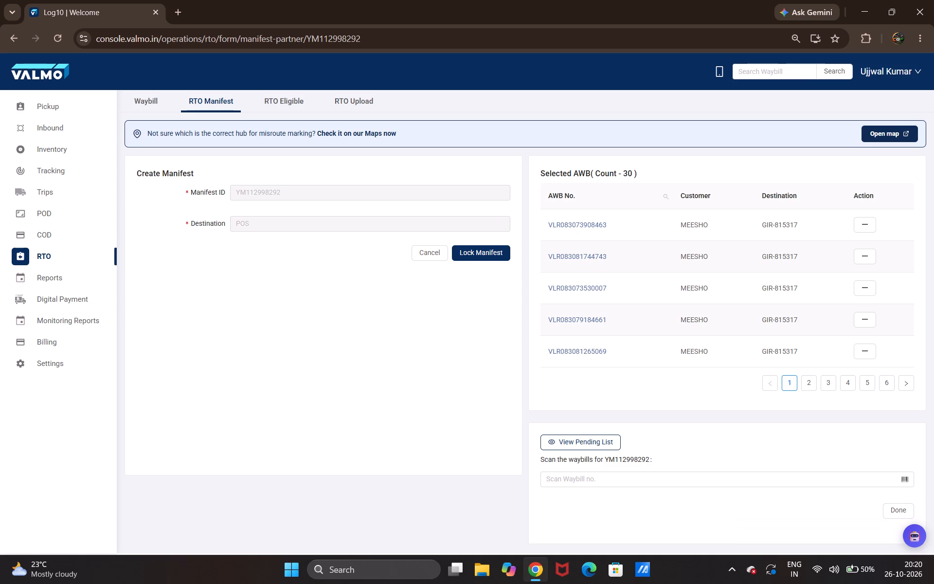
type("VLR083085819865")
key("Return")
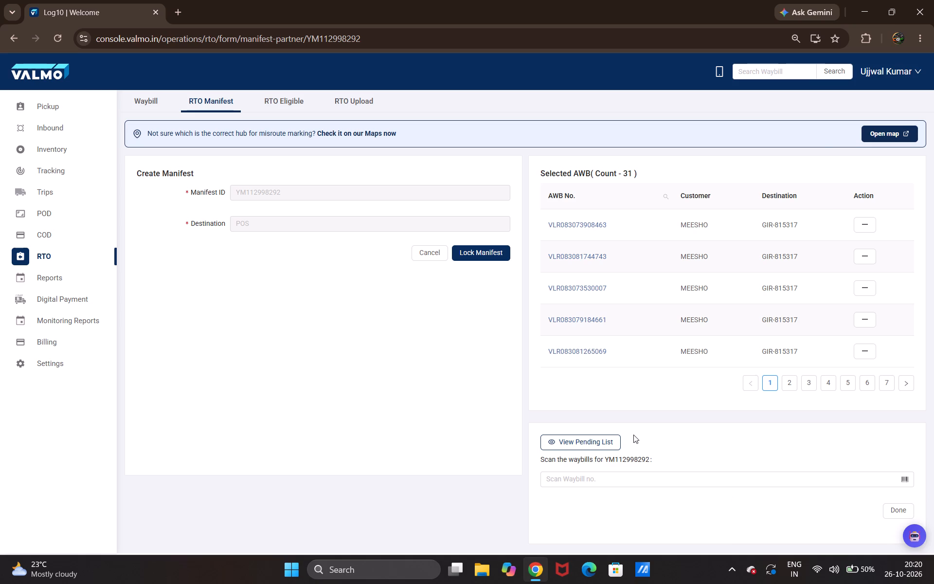
right_click(633, 435)
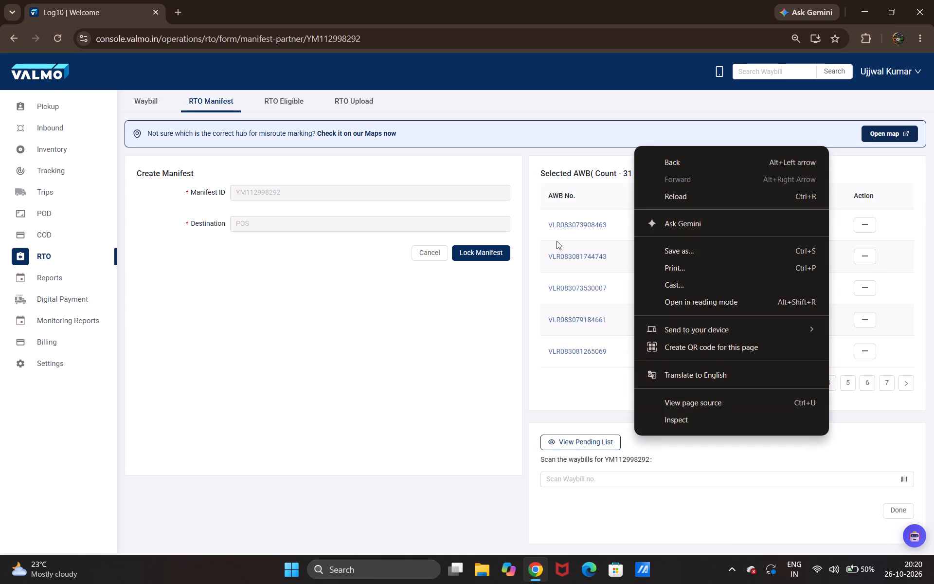
left_click(607, 478)
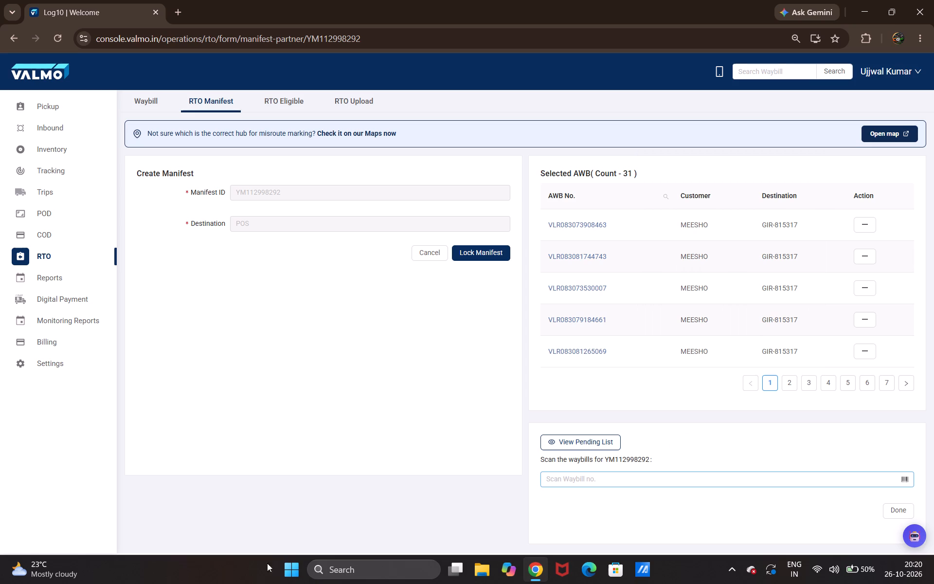
left_click(593, 482)
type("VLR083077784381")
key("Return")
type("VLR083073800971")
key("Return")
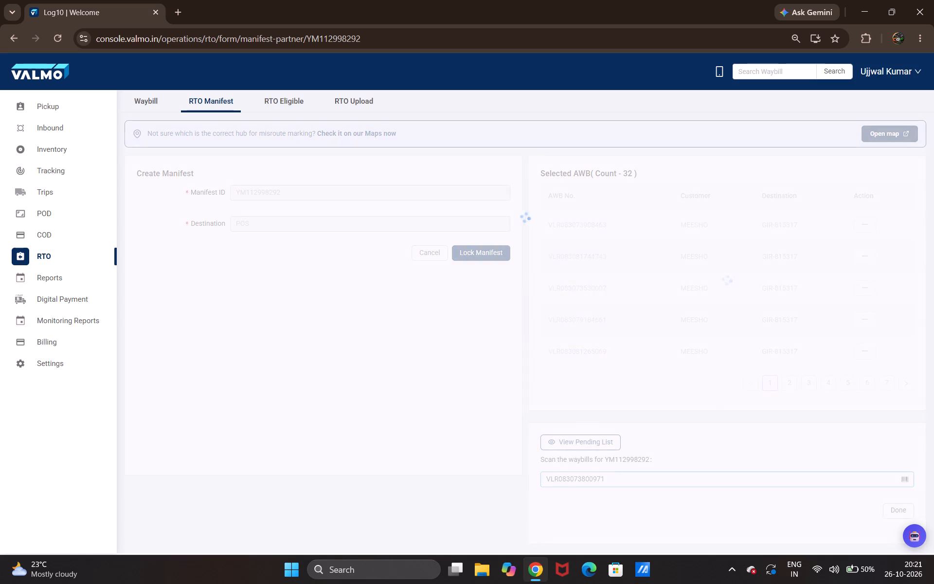
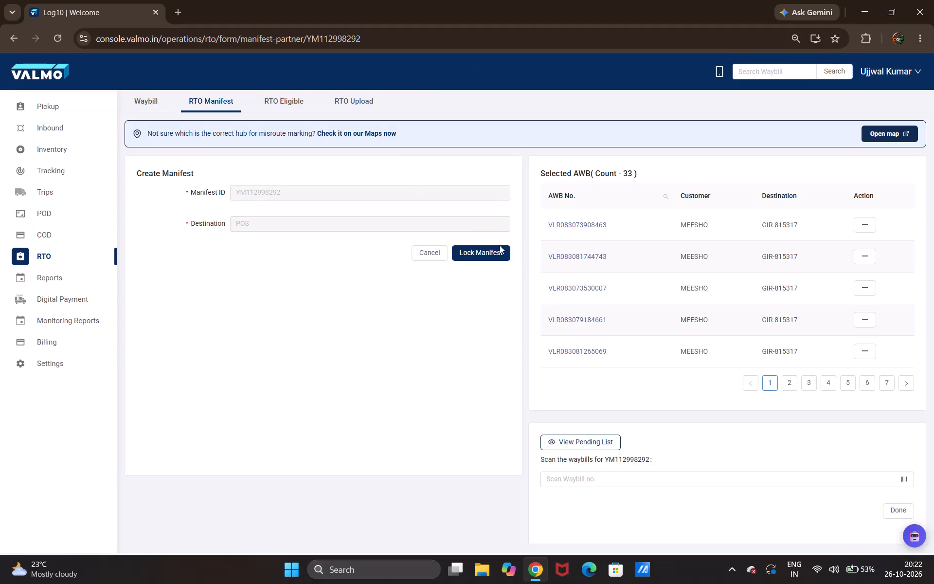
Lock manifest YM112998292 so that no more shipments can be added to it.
left_click(484, 250)
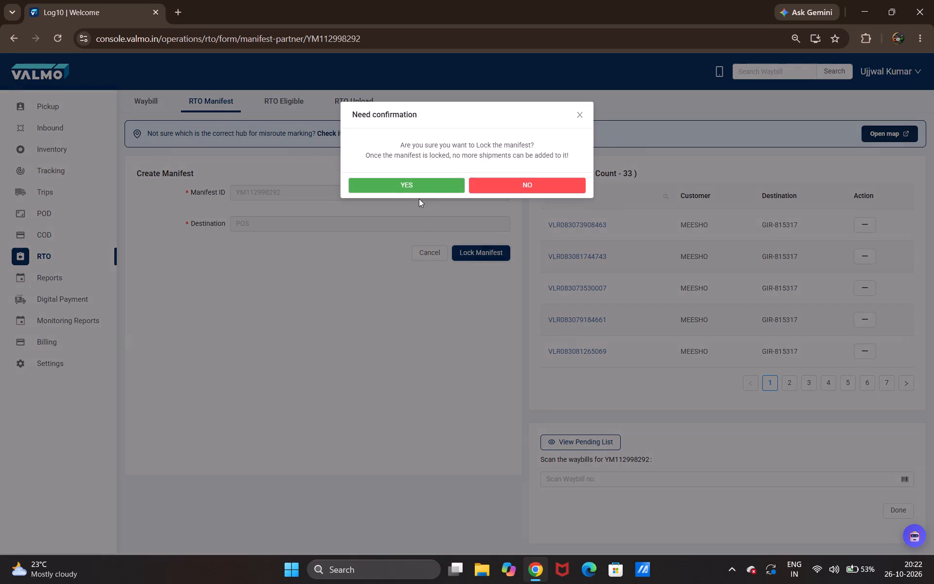
left_click(415, 184)
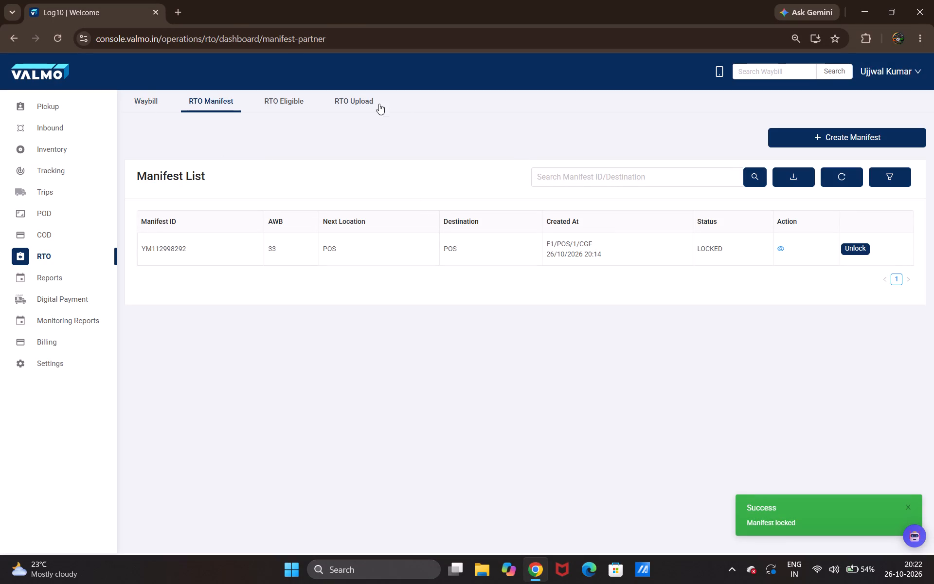
Download the RTO bulk upload sample file and open it in Excel with editing enabled in a maximized window.
left_click(361, 99)
left_click(604, 206)
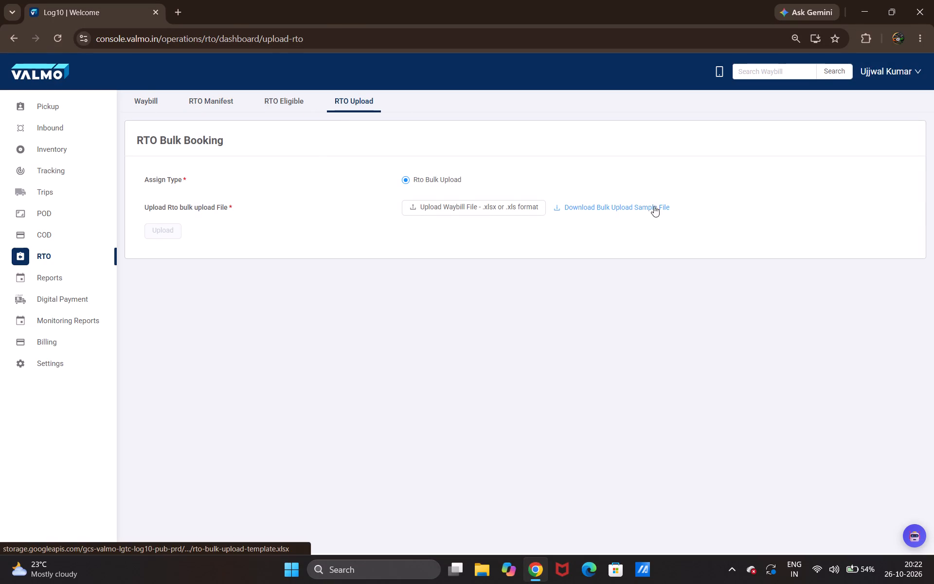
left_click(875, 38)
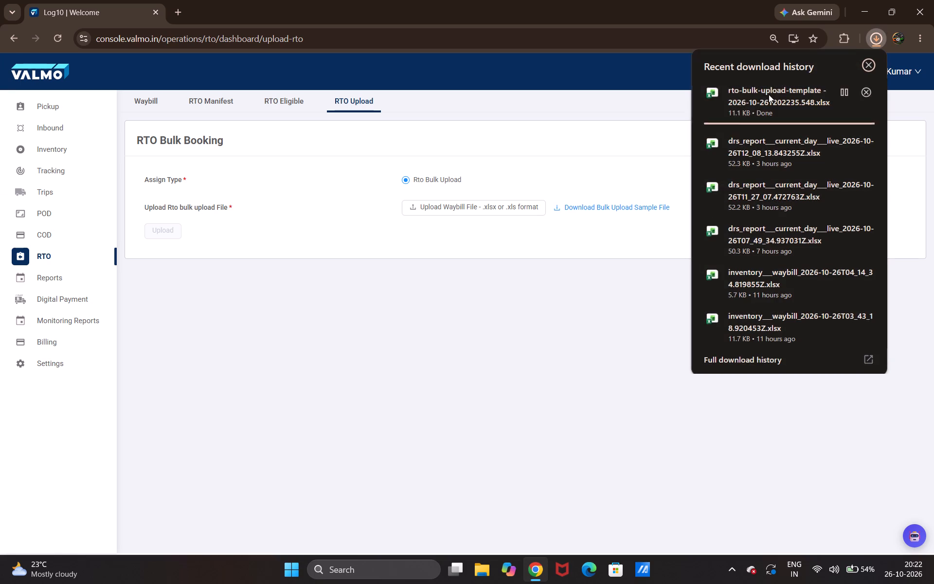
left_click(762, 98)
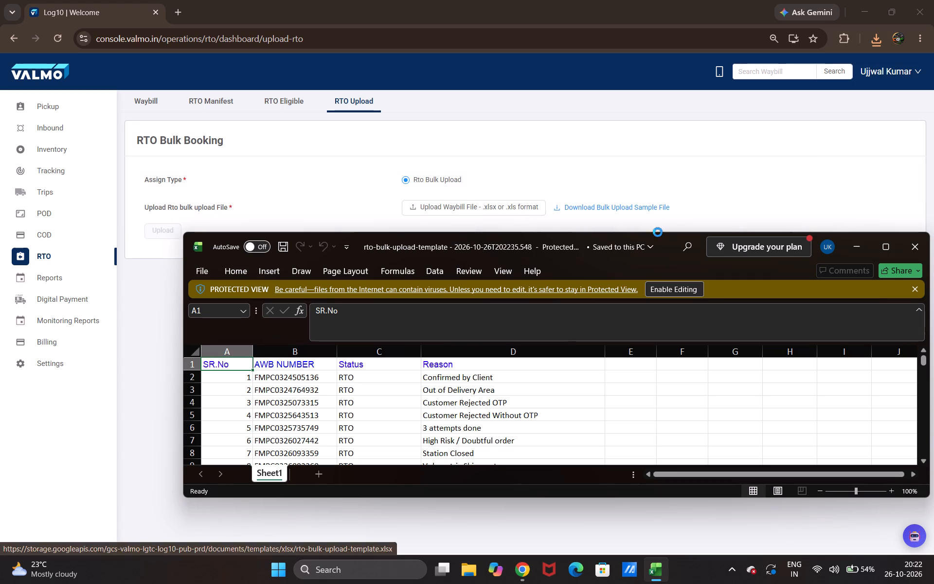
left_click(669, 290)
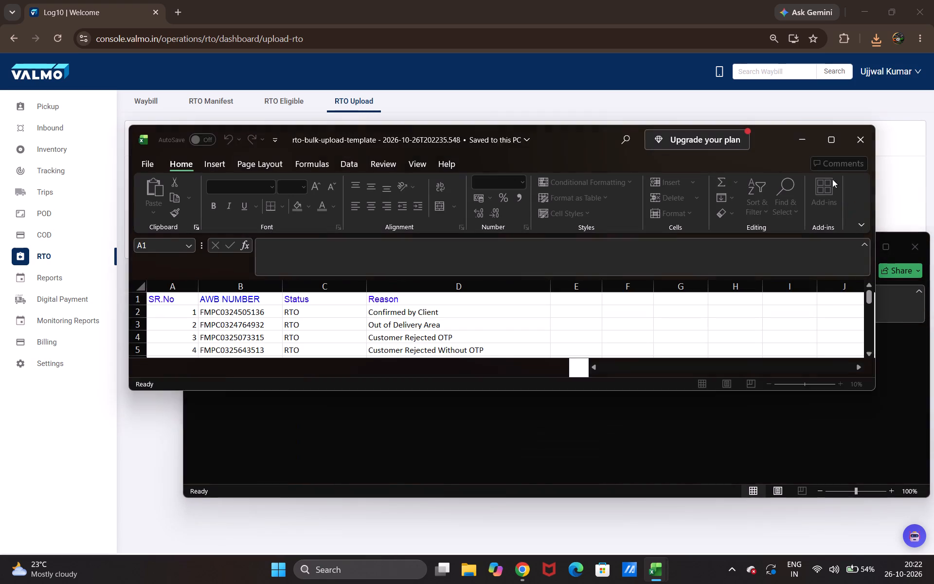
left_click(825, 140)
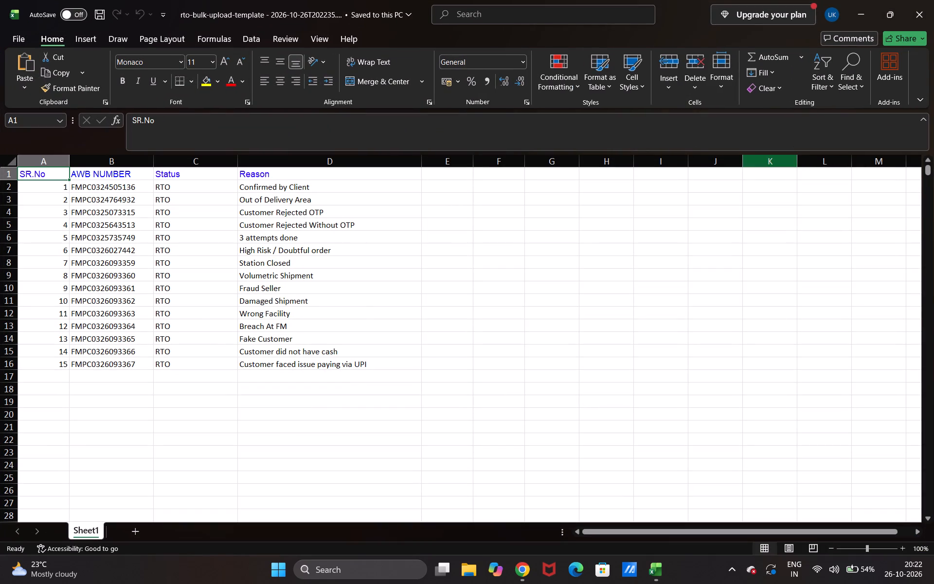
left_click(118, 185)
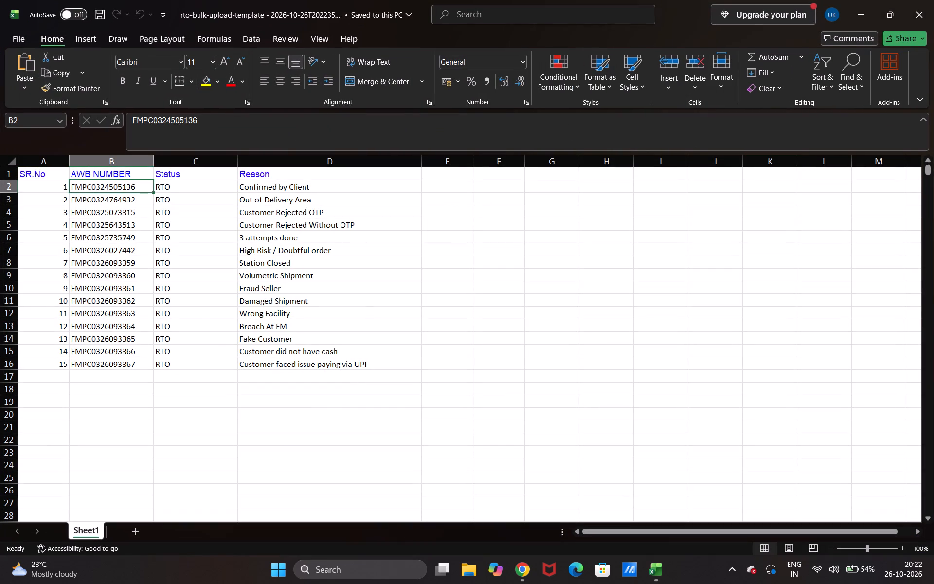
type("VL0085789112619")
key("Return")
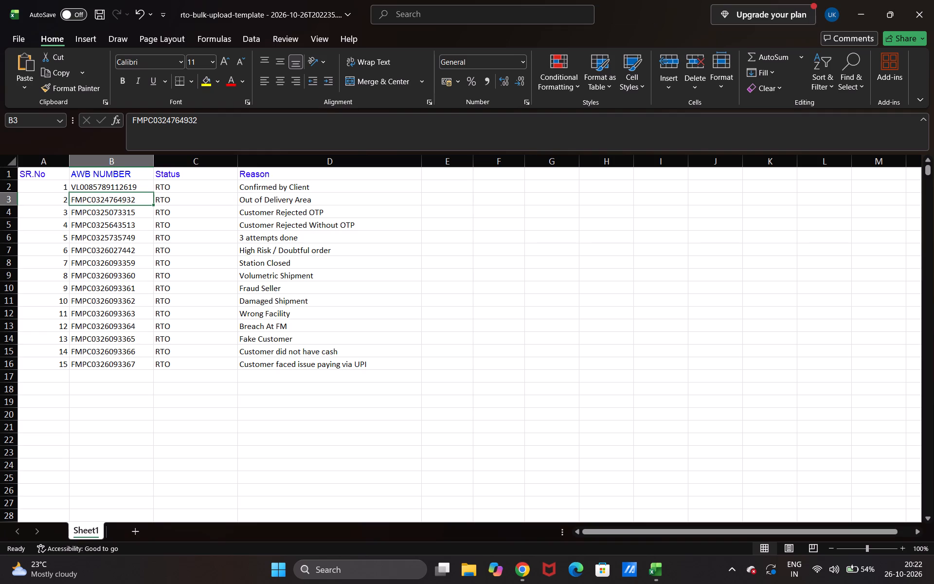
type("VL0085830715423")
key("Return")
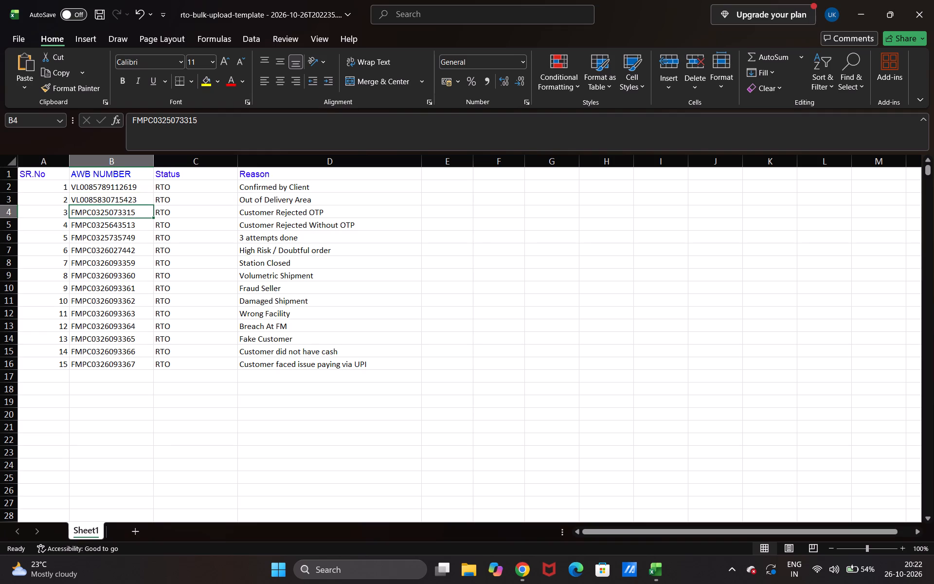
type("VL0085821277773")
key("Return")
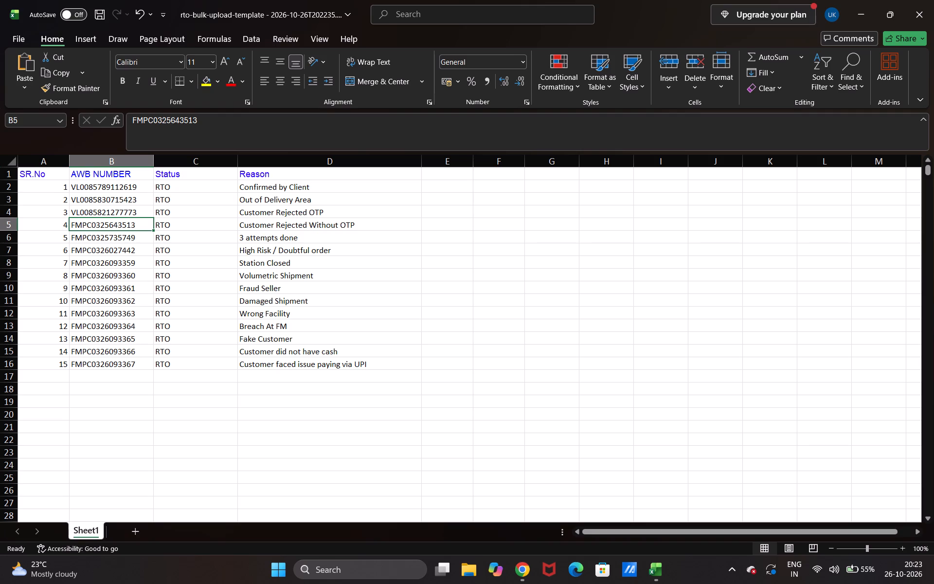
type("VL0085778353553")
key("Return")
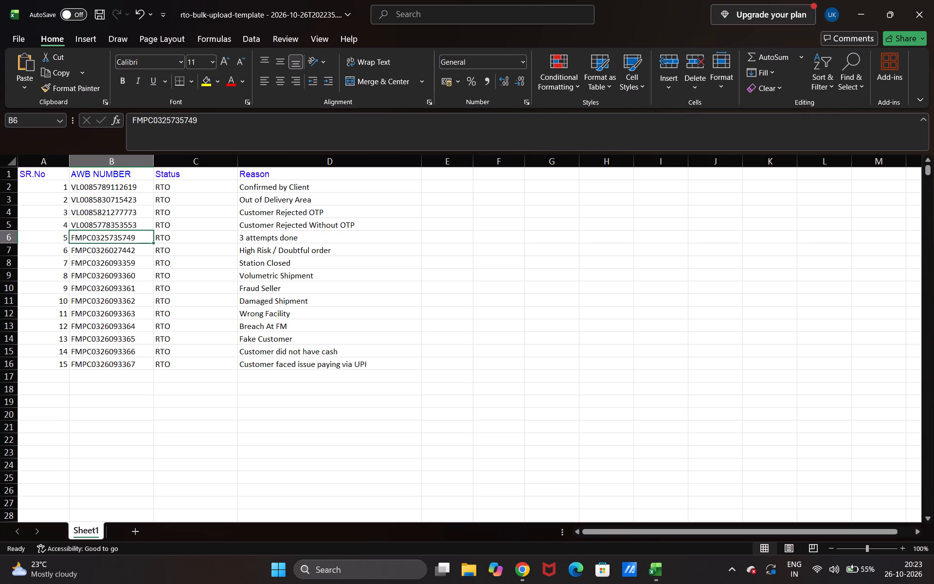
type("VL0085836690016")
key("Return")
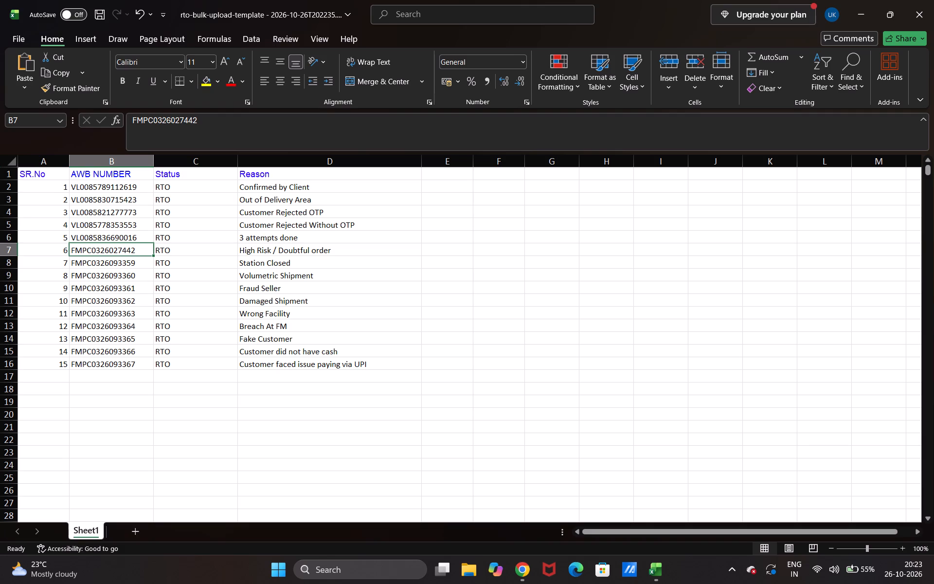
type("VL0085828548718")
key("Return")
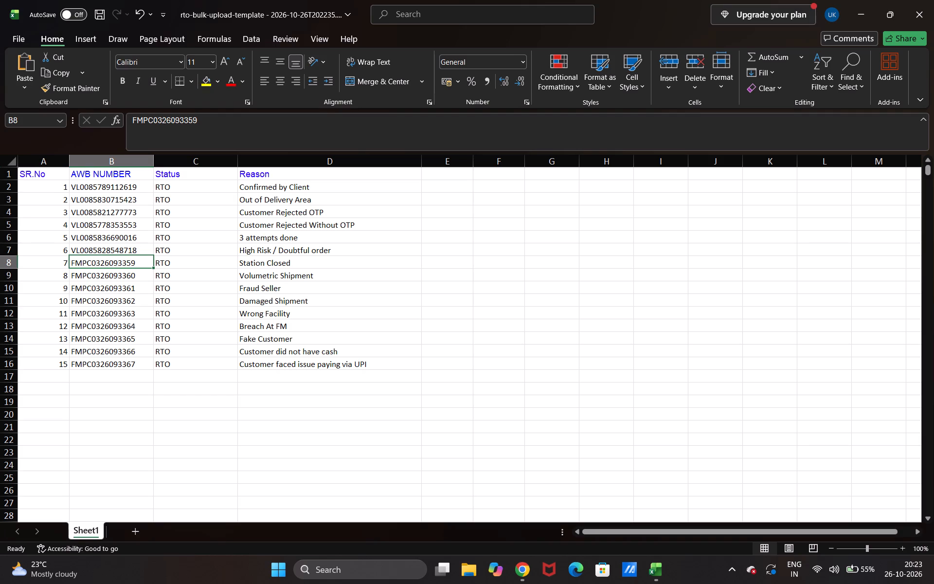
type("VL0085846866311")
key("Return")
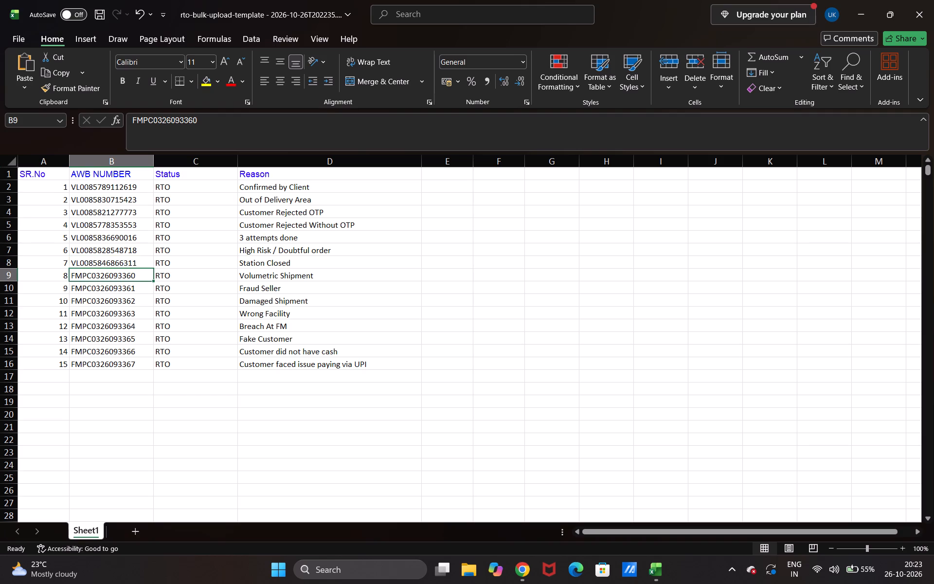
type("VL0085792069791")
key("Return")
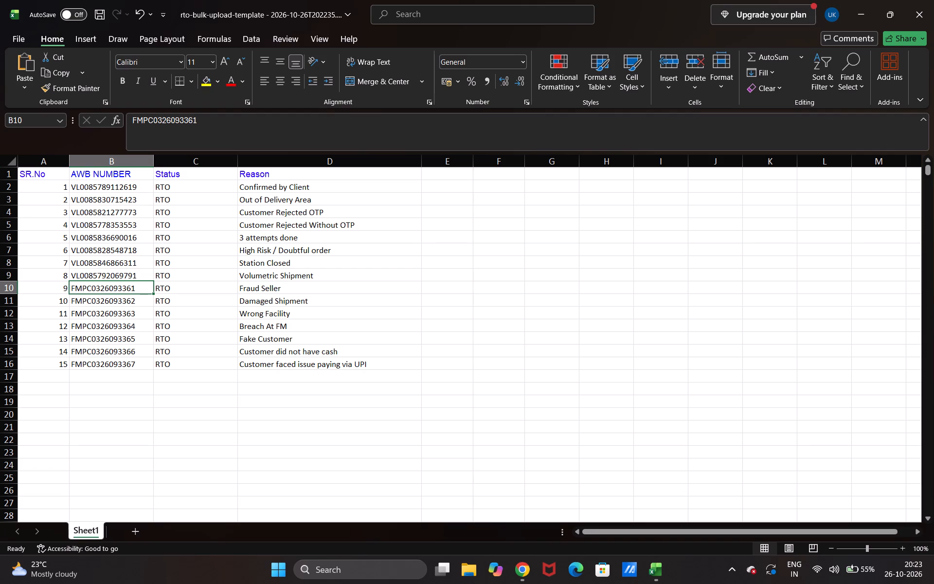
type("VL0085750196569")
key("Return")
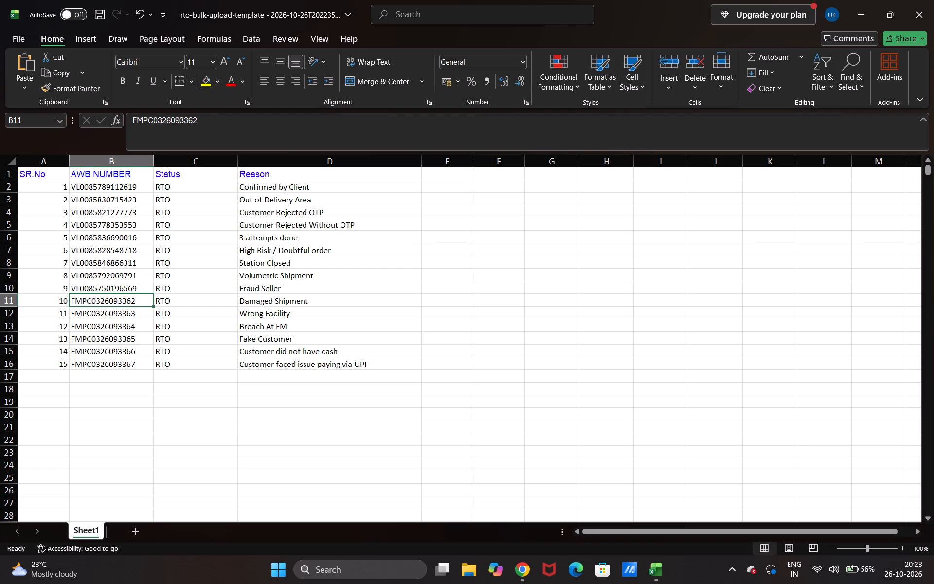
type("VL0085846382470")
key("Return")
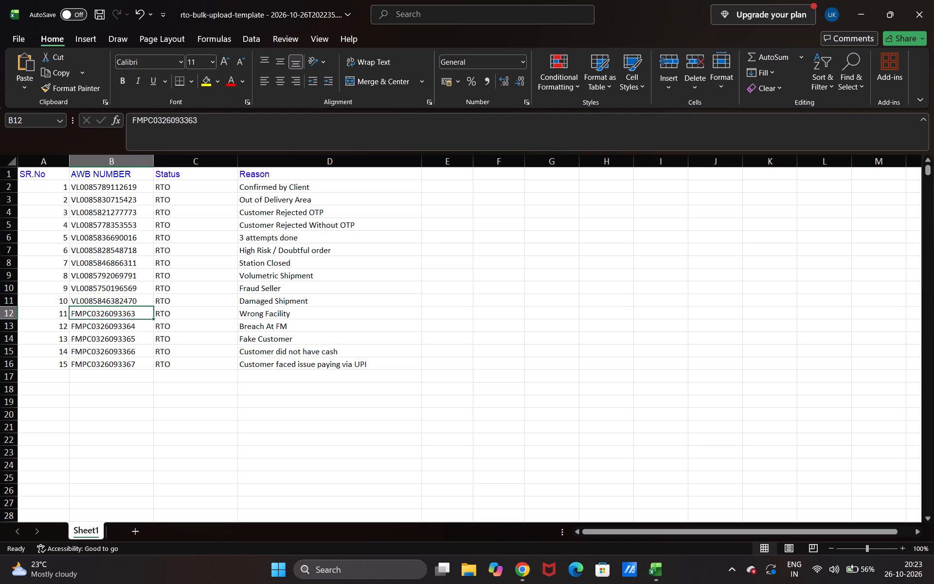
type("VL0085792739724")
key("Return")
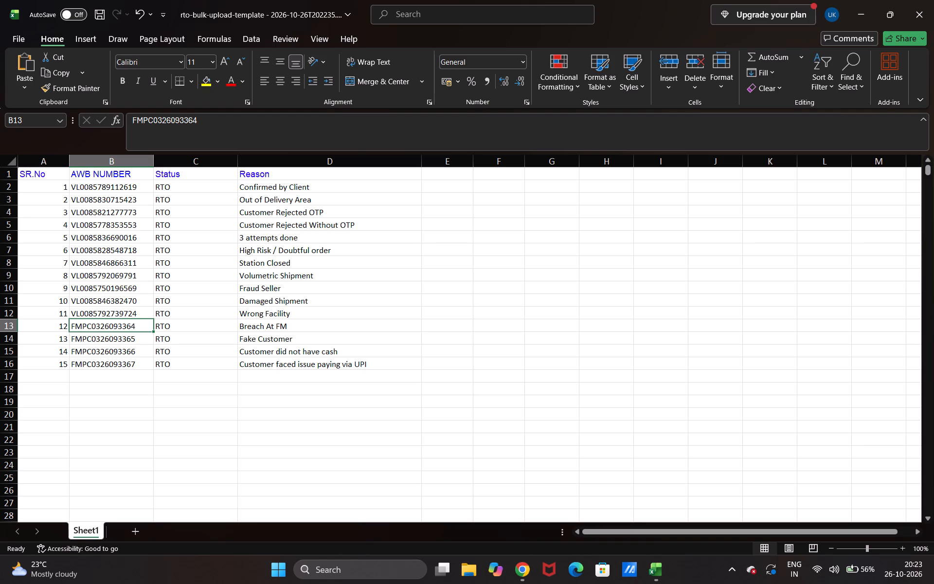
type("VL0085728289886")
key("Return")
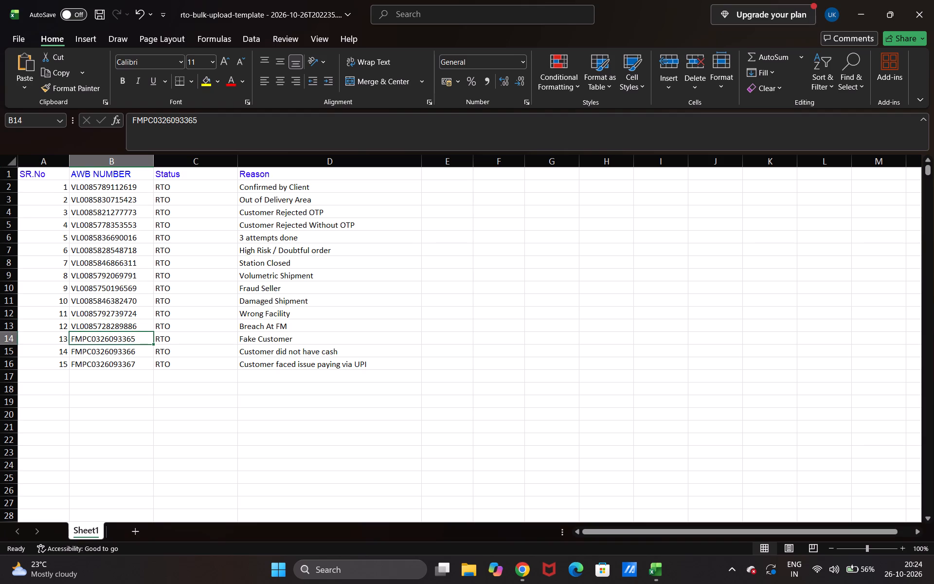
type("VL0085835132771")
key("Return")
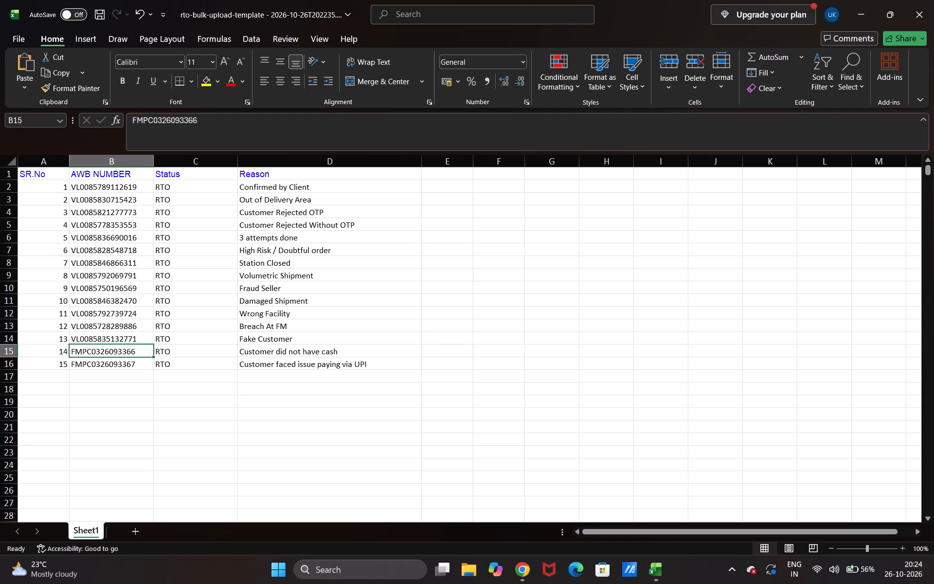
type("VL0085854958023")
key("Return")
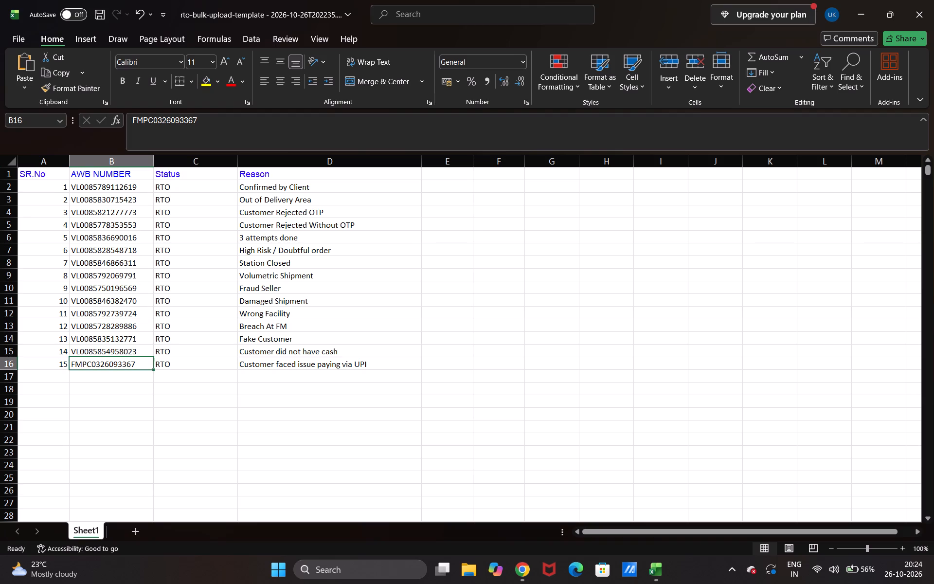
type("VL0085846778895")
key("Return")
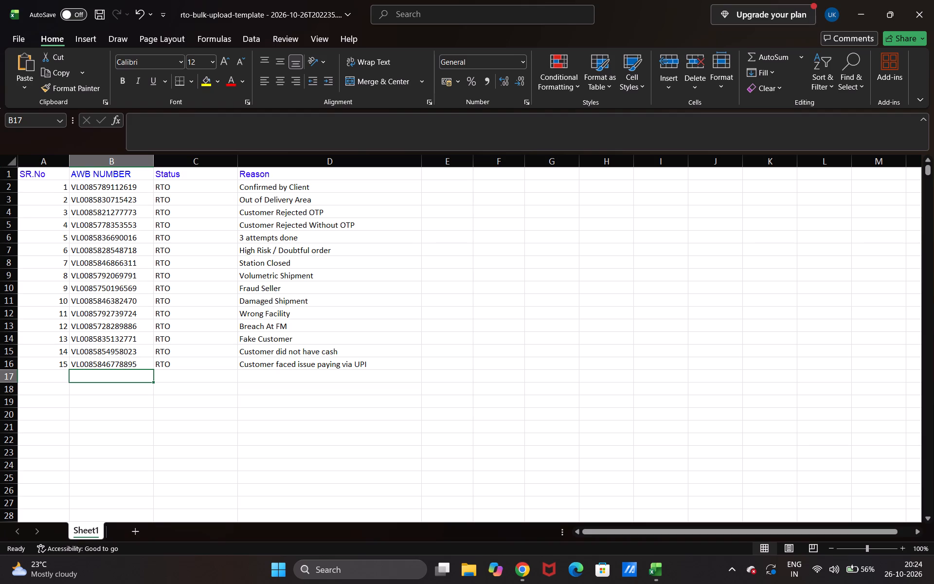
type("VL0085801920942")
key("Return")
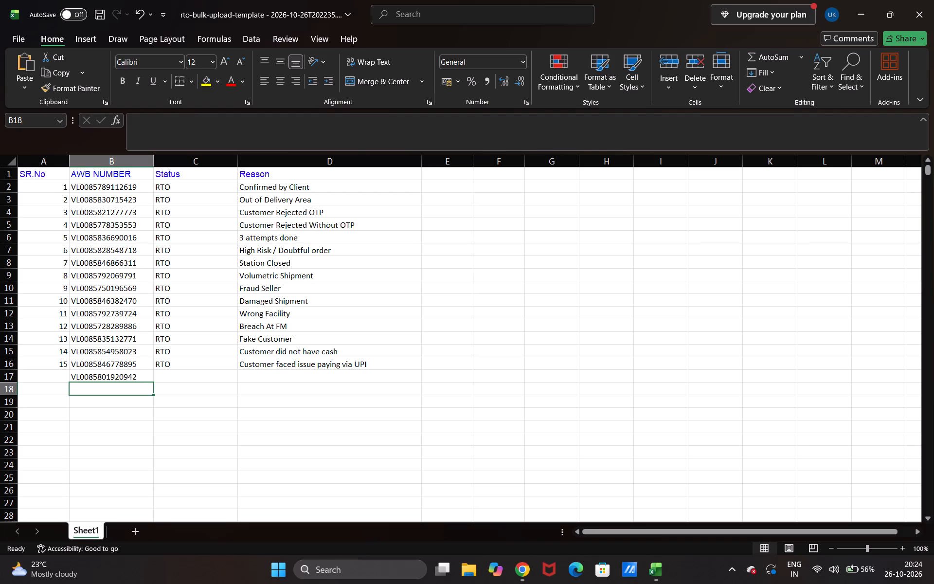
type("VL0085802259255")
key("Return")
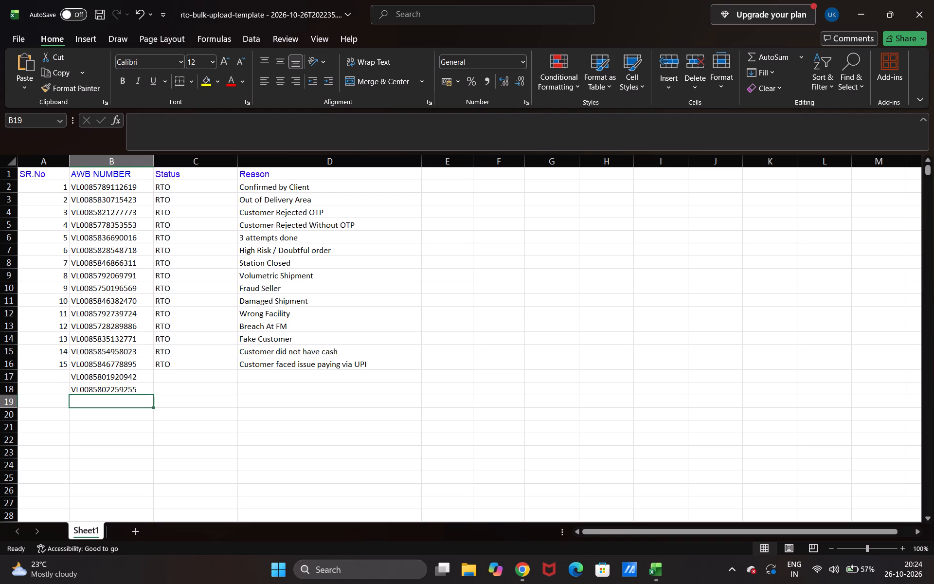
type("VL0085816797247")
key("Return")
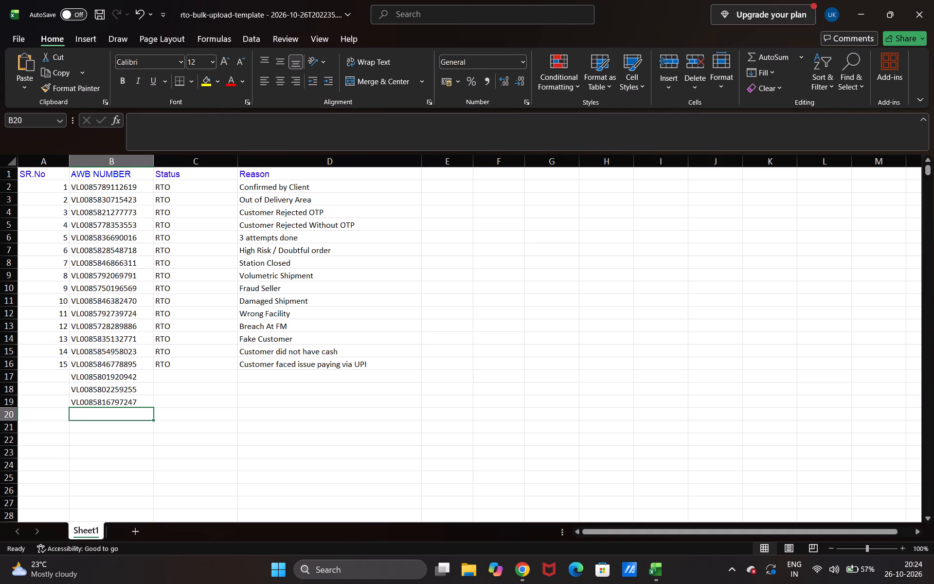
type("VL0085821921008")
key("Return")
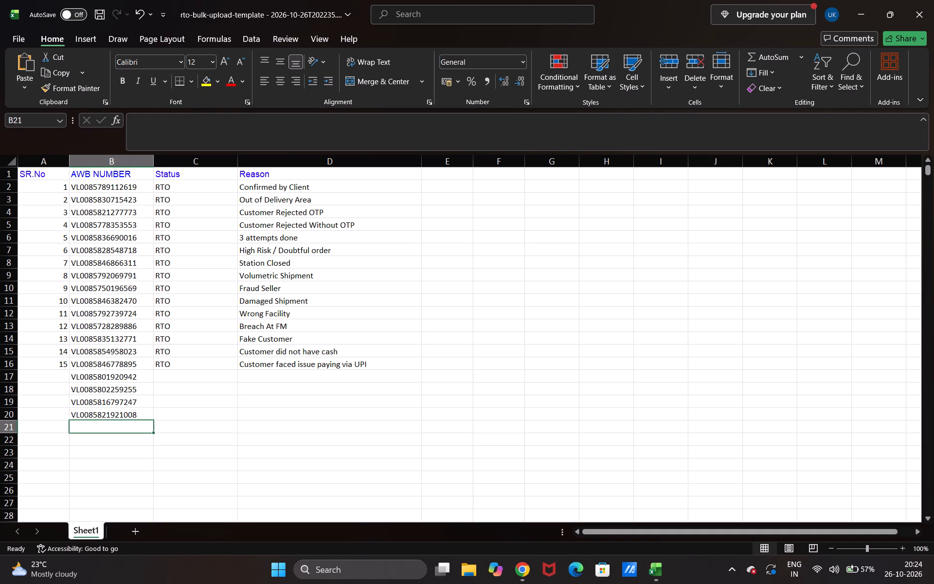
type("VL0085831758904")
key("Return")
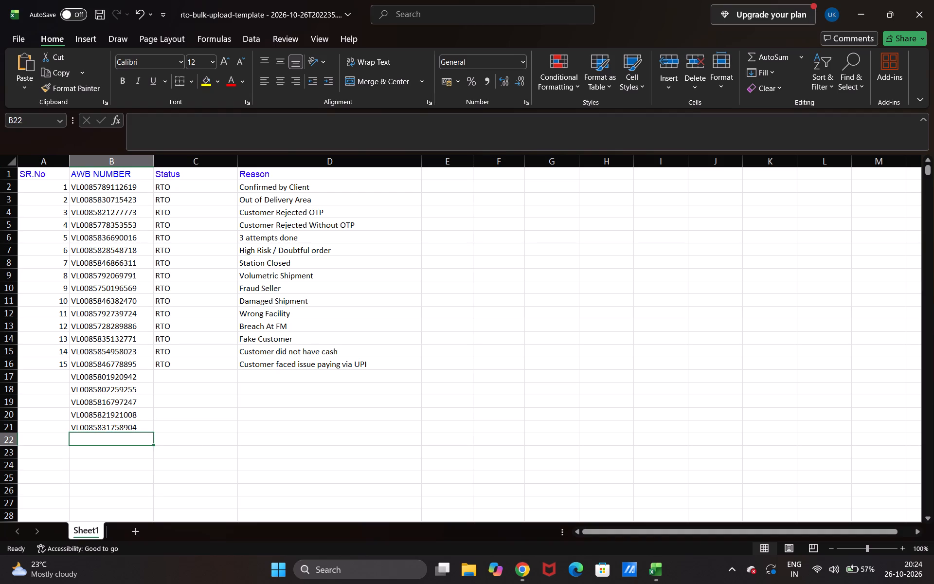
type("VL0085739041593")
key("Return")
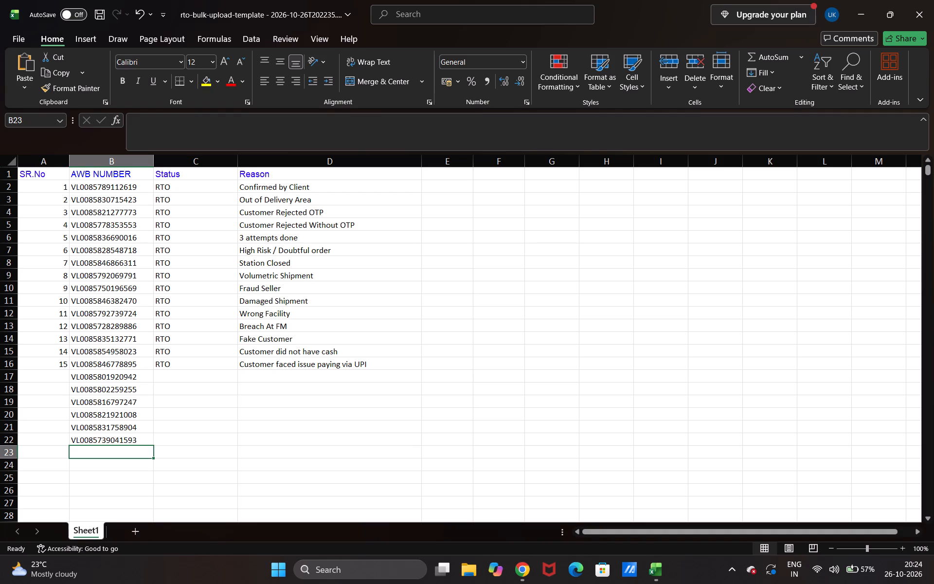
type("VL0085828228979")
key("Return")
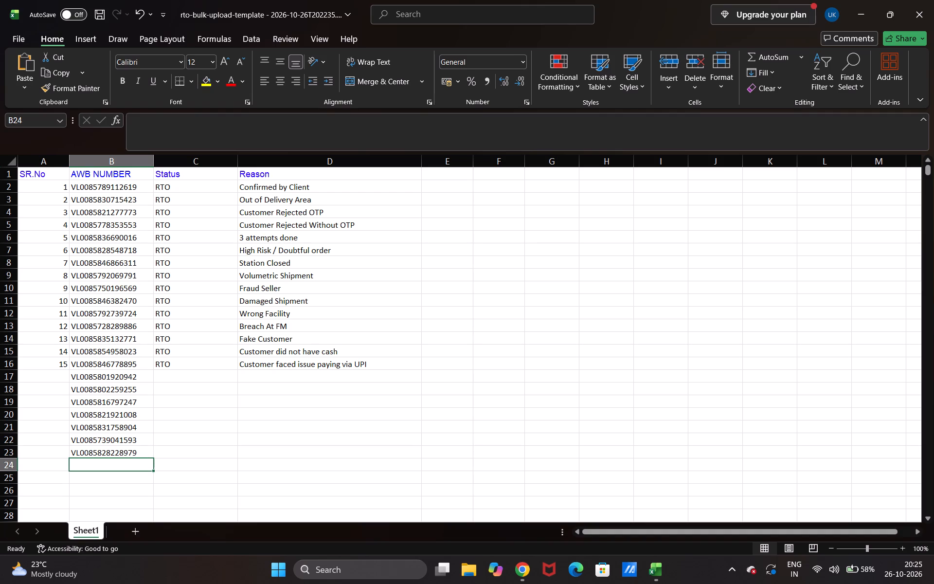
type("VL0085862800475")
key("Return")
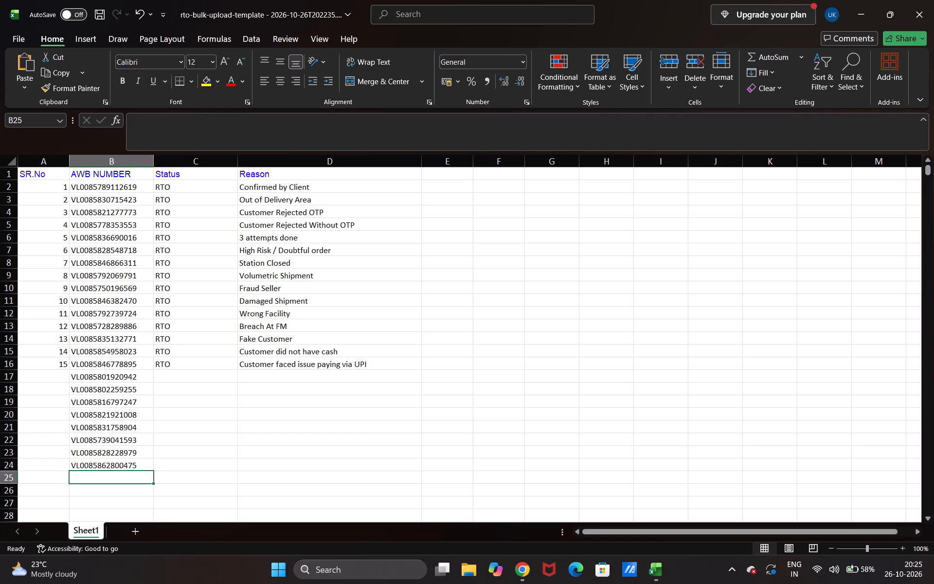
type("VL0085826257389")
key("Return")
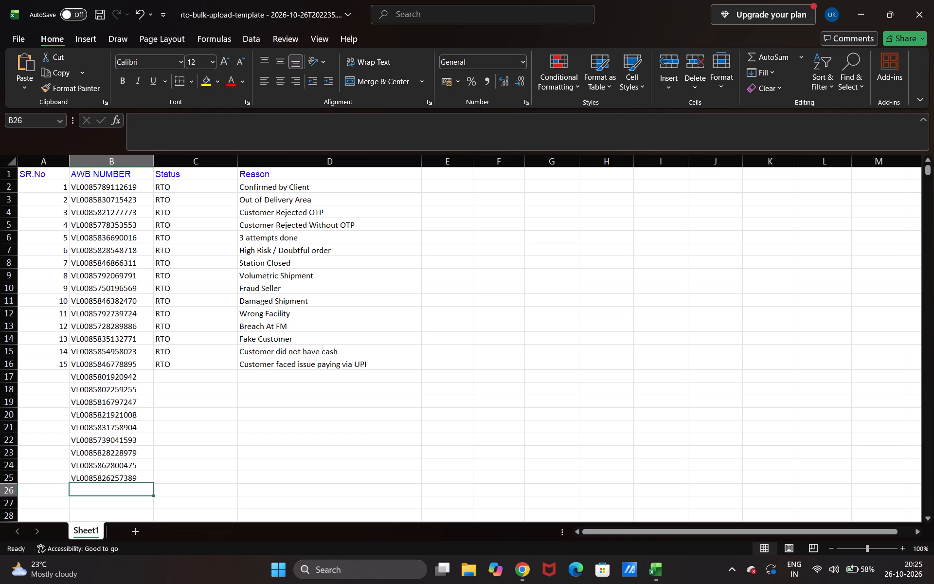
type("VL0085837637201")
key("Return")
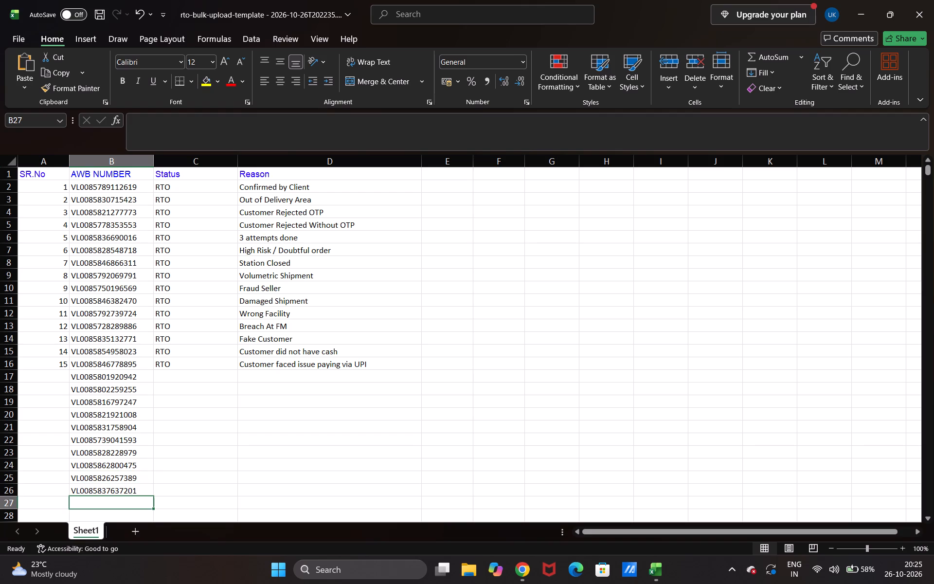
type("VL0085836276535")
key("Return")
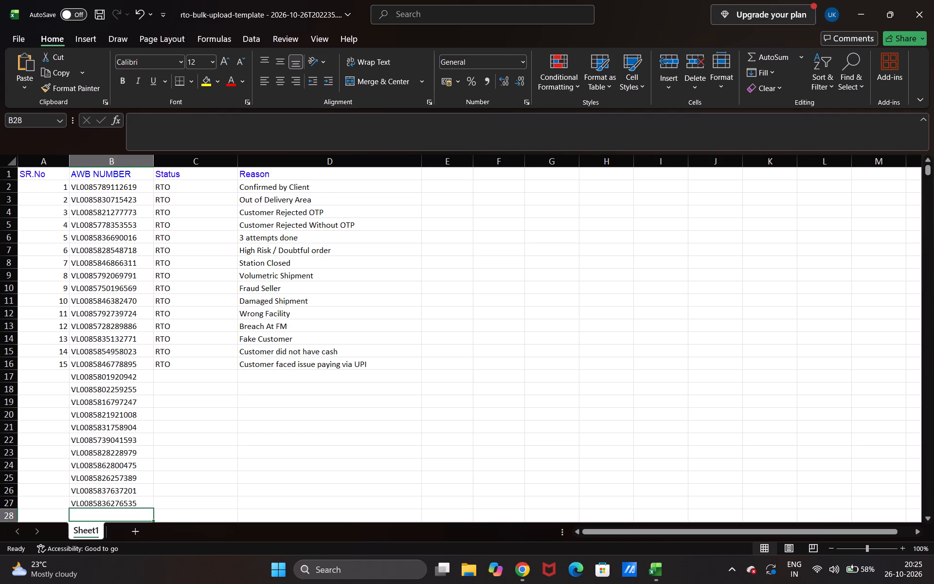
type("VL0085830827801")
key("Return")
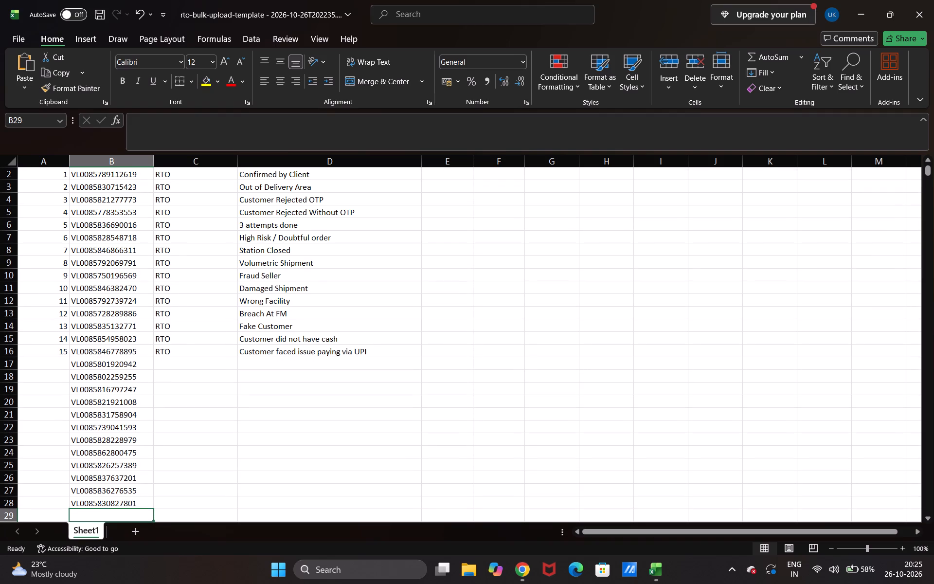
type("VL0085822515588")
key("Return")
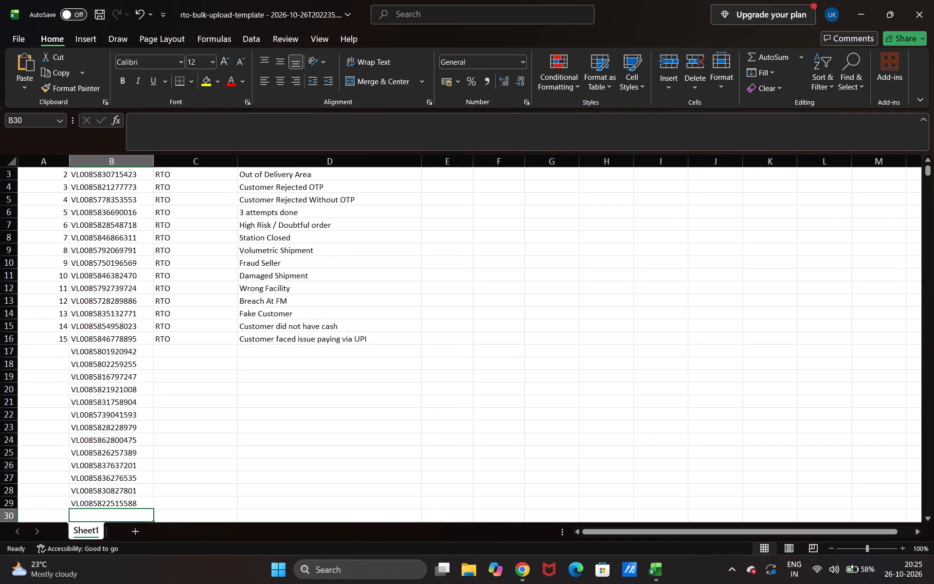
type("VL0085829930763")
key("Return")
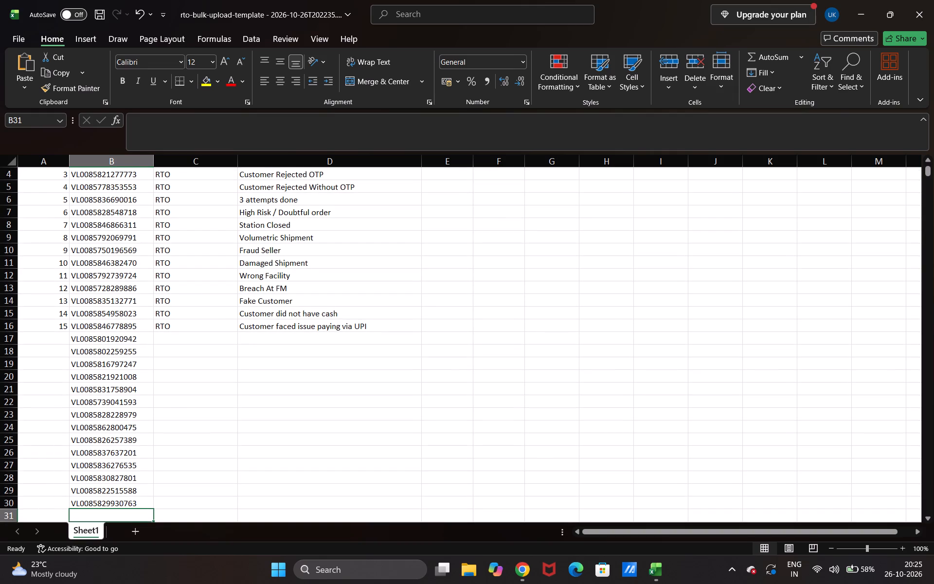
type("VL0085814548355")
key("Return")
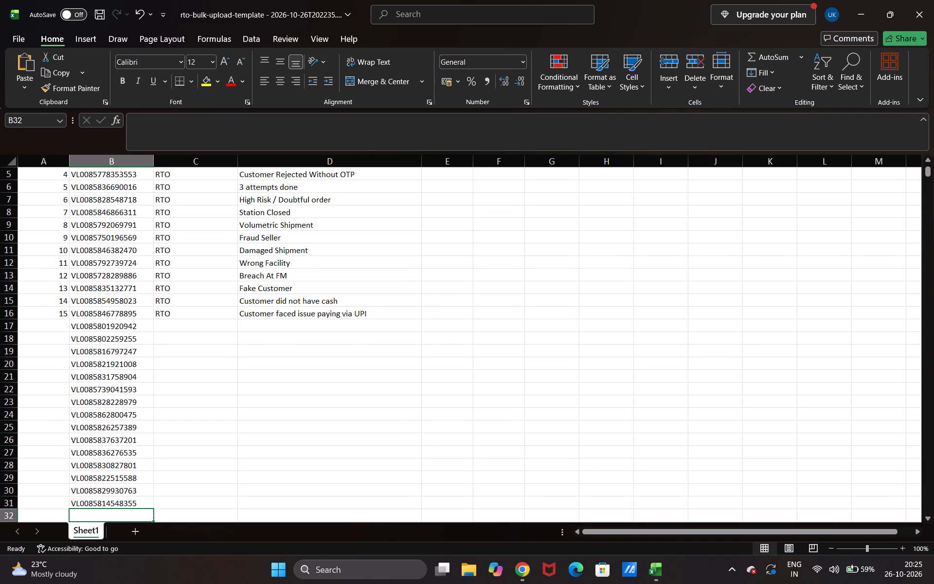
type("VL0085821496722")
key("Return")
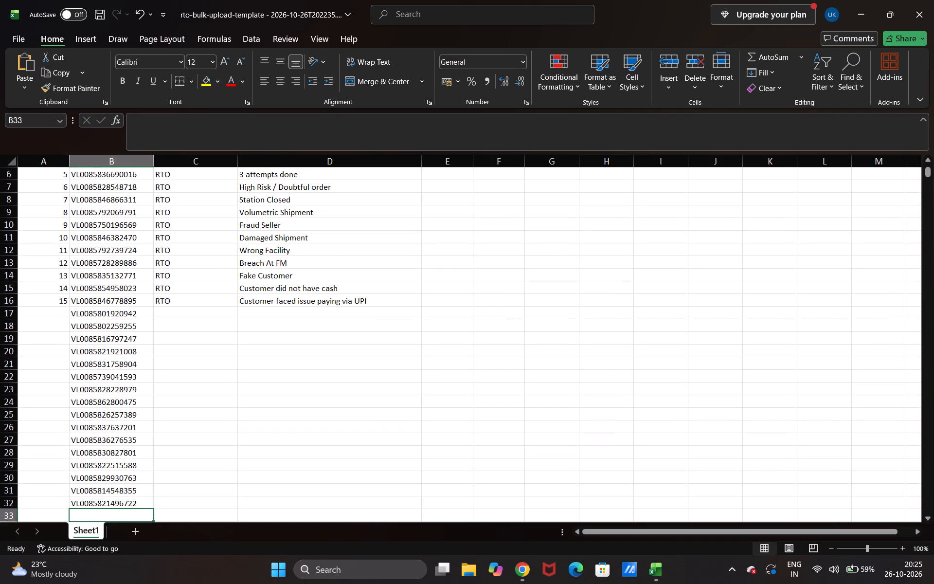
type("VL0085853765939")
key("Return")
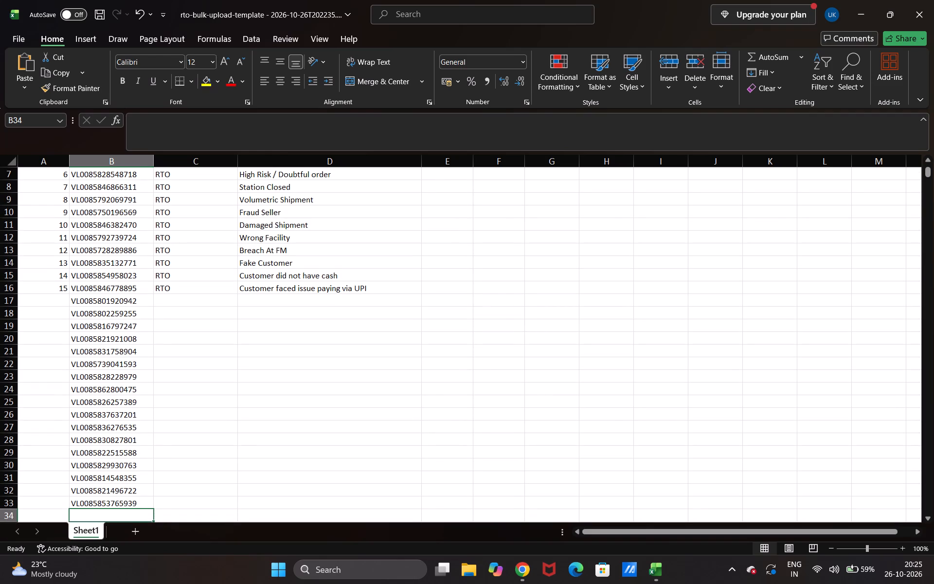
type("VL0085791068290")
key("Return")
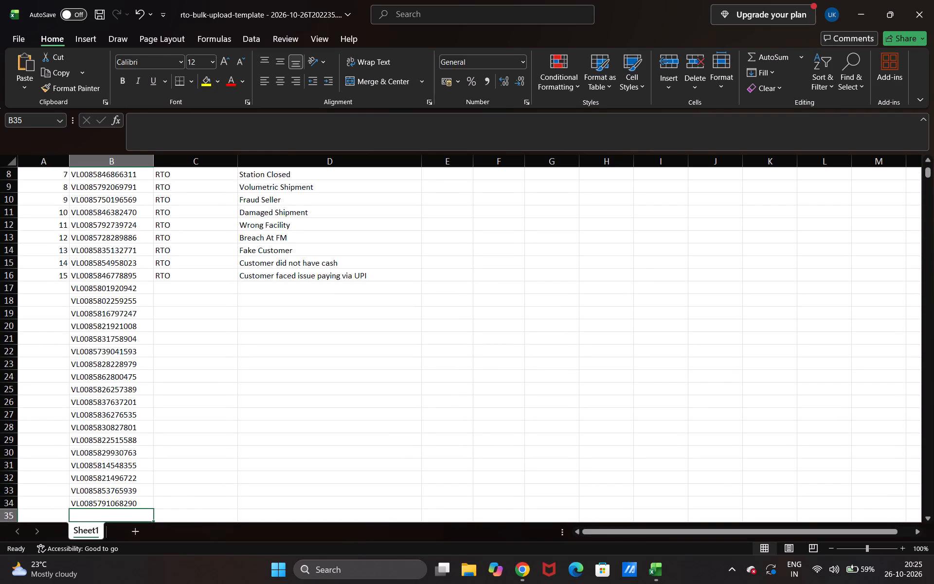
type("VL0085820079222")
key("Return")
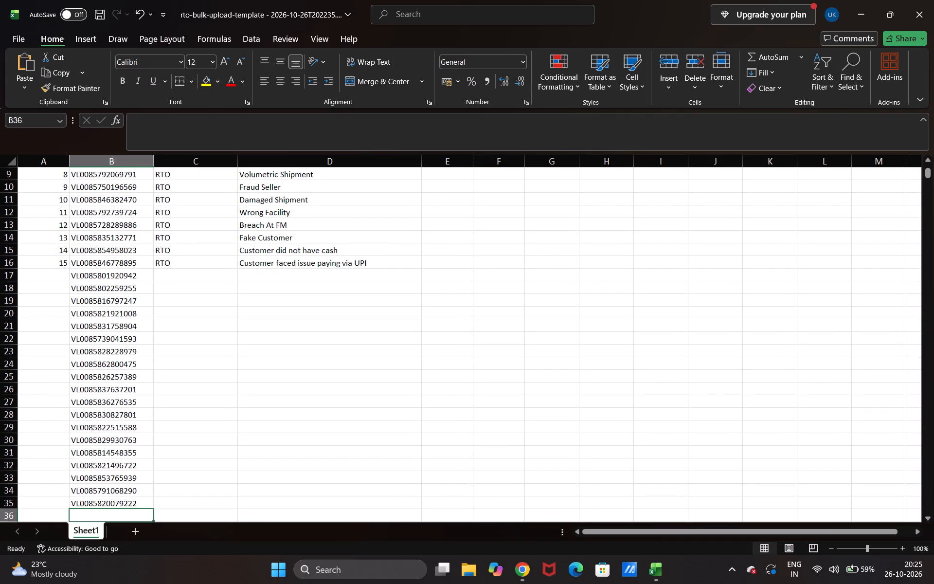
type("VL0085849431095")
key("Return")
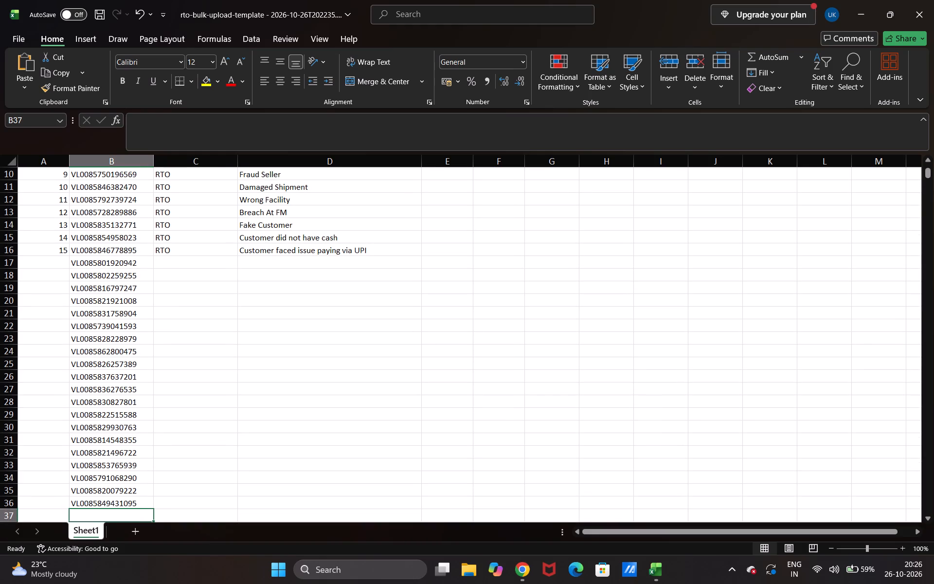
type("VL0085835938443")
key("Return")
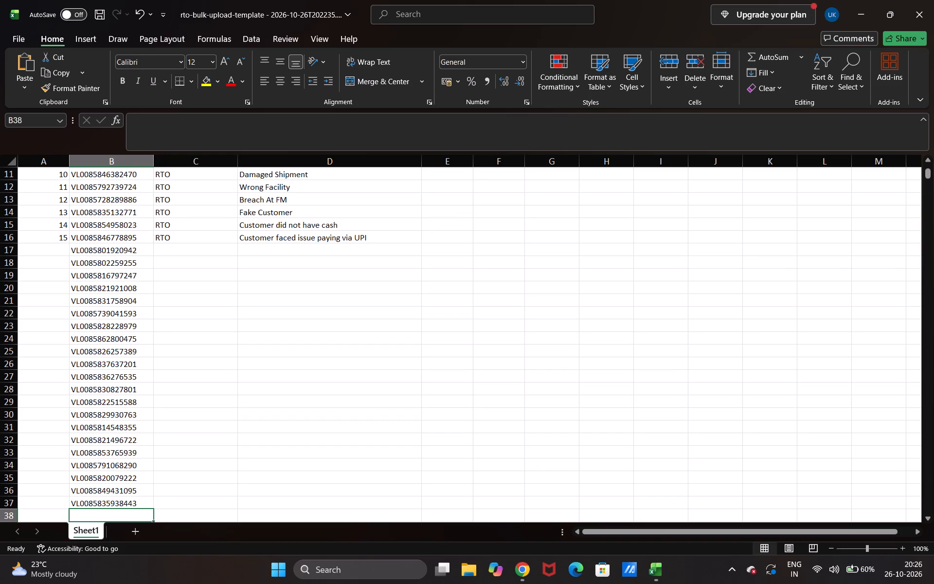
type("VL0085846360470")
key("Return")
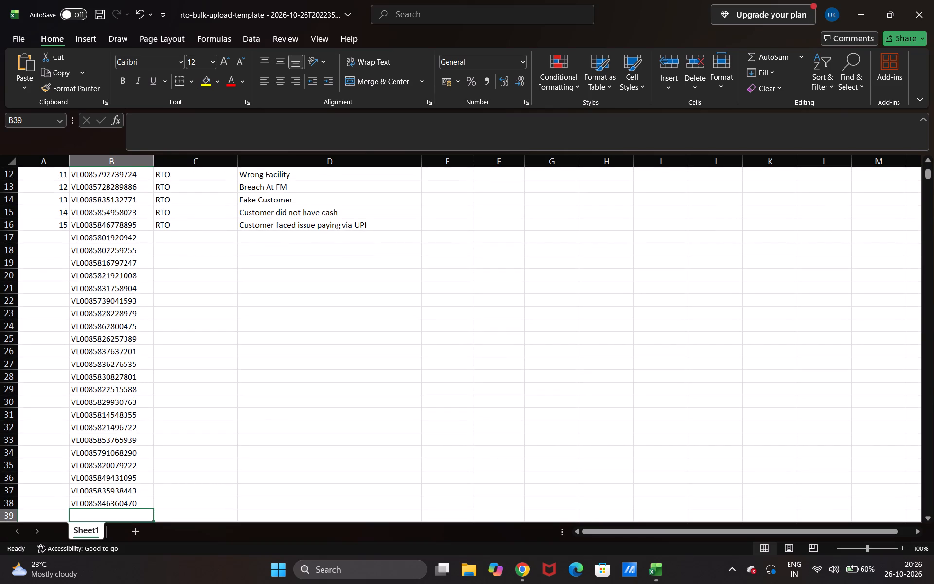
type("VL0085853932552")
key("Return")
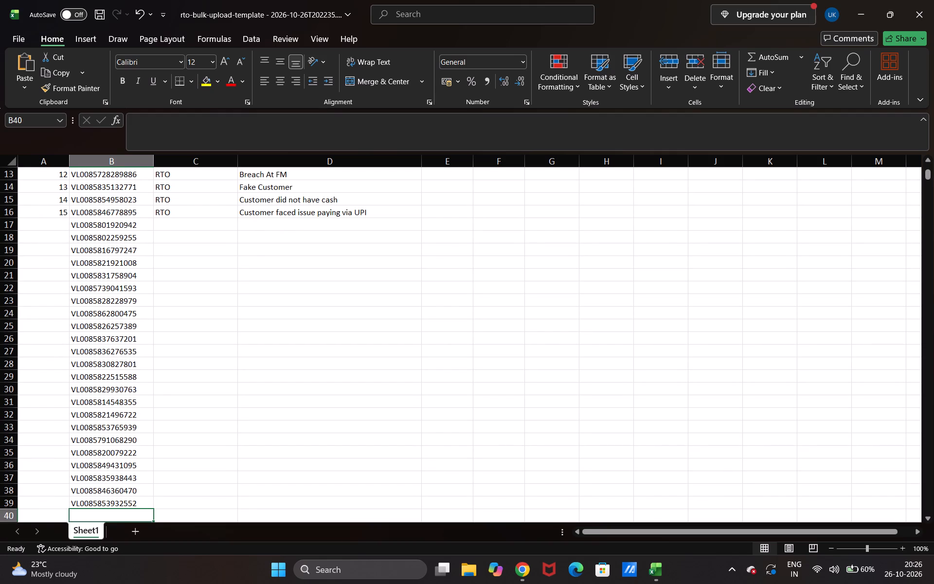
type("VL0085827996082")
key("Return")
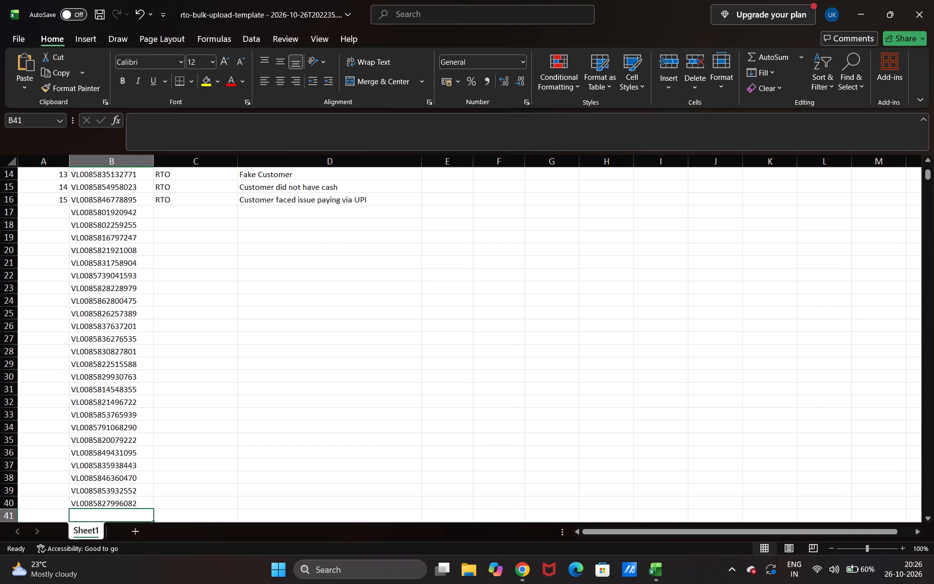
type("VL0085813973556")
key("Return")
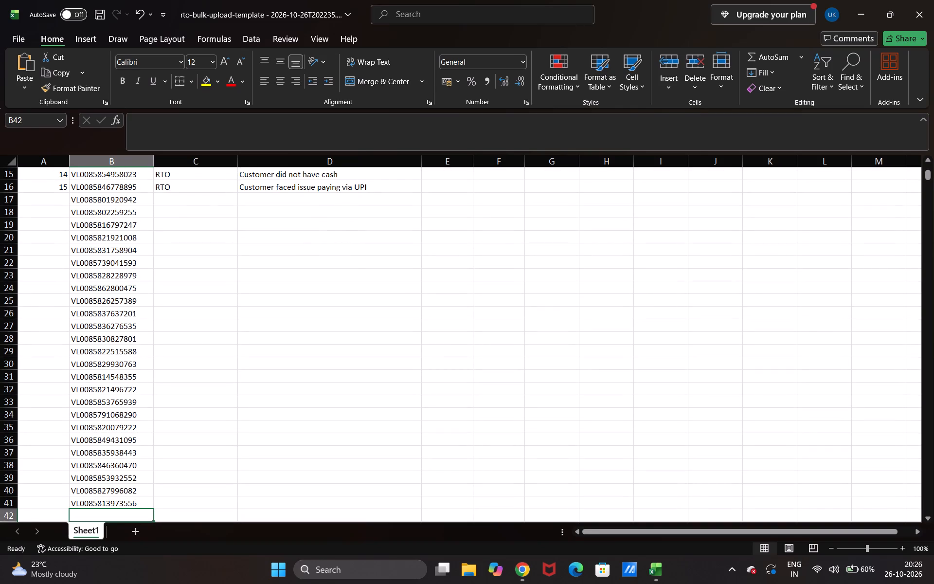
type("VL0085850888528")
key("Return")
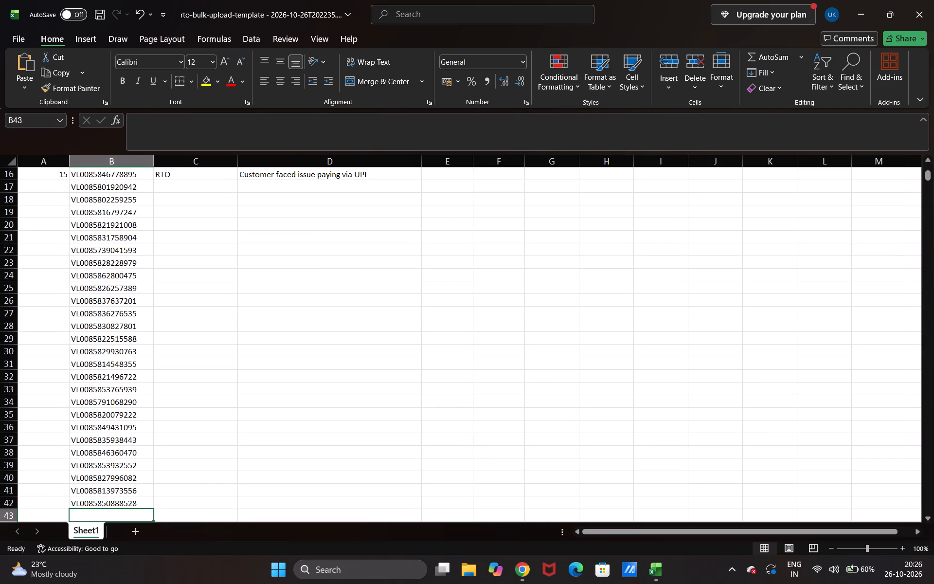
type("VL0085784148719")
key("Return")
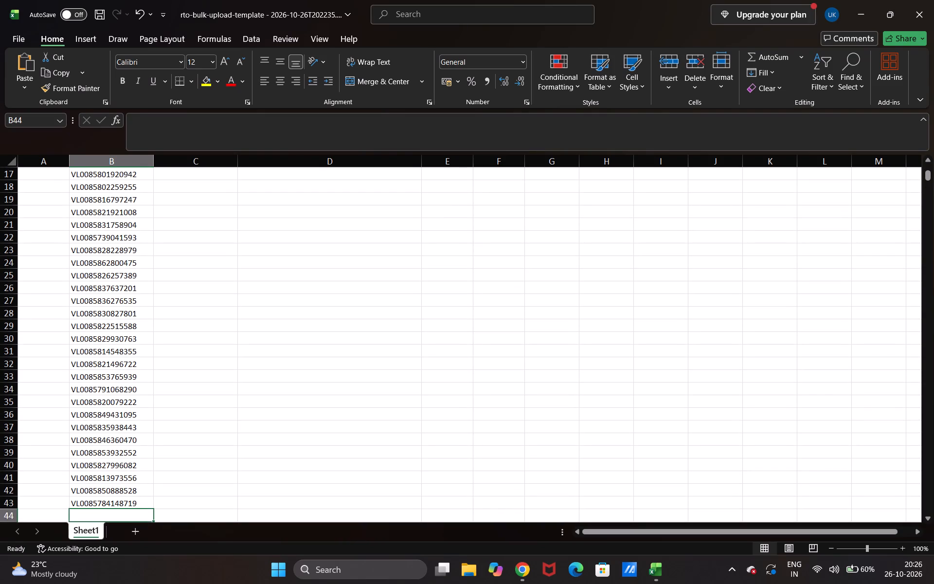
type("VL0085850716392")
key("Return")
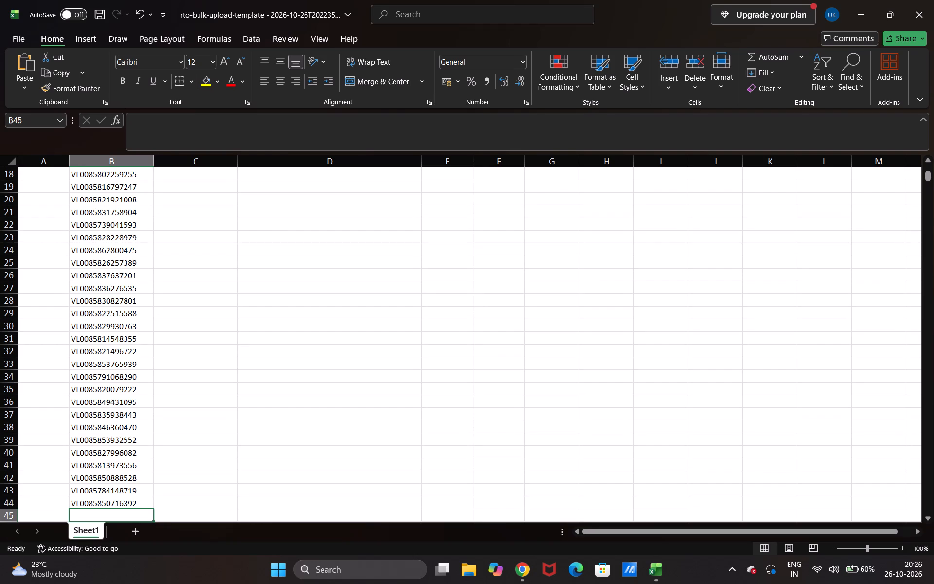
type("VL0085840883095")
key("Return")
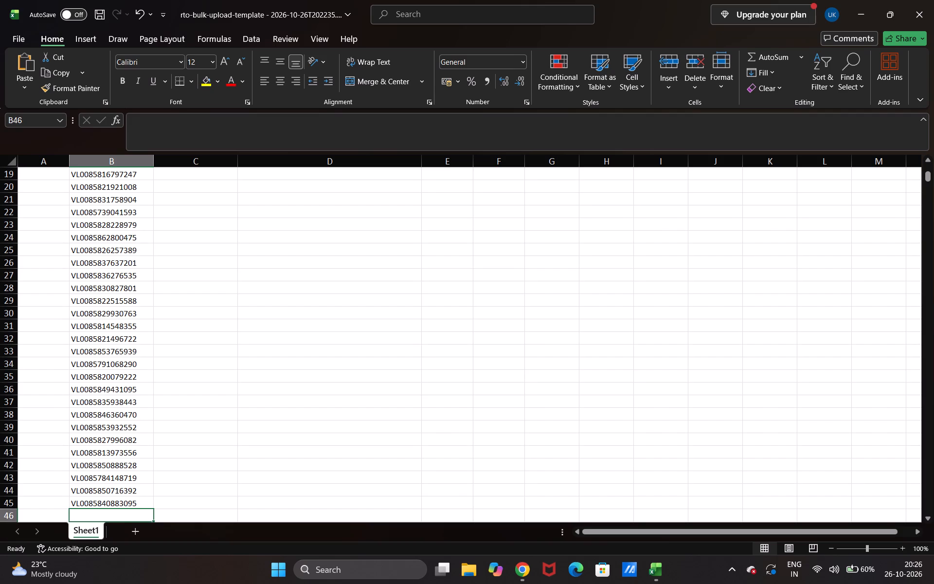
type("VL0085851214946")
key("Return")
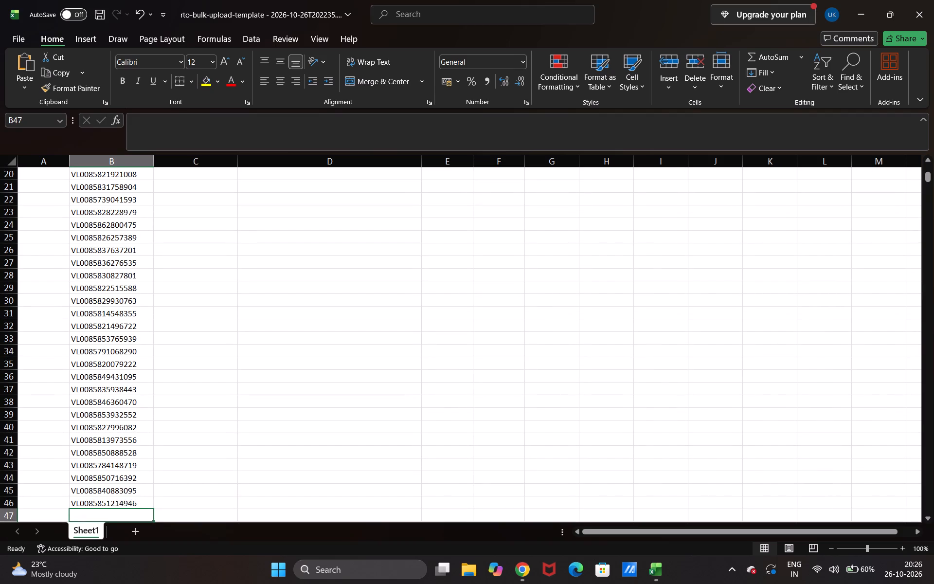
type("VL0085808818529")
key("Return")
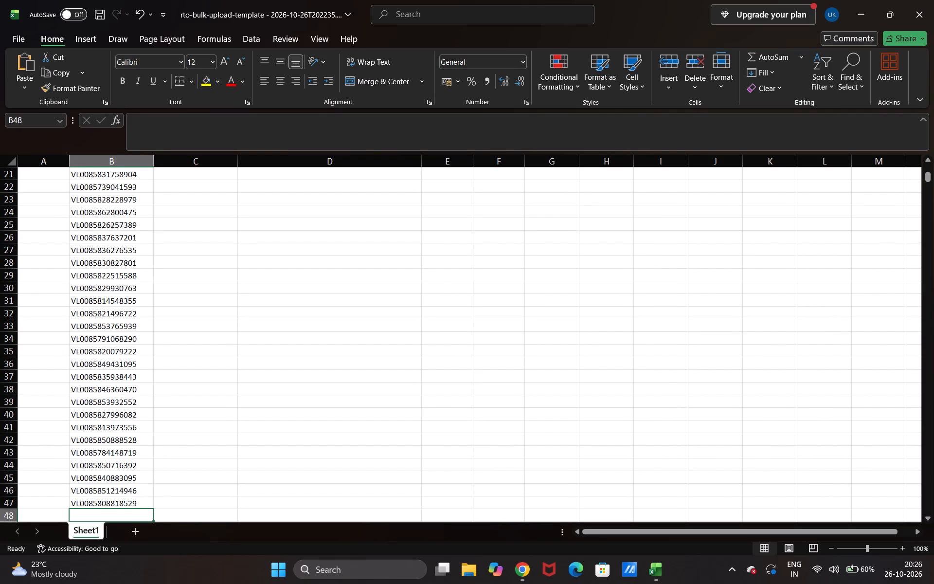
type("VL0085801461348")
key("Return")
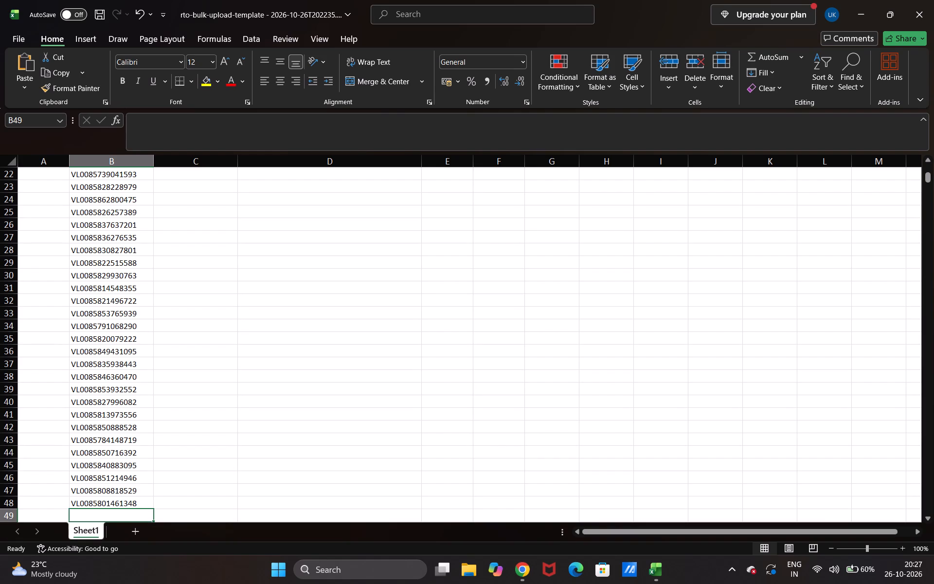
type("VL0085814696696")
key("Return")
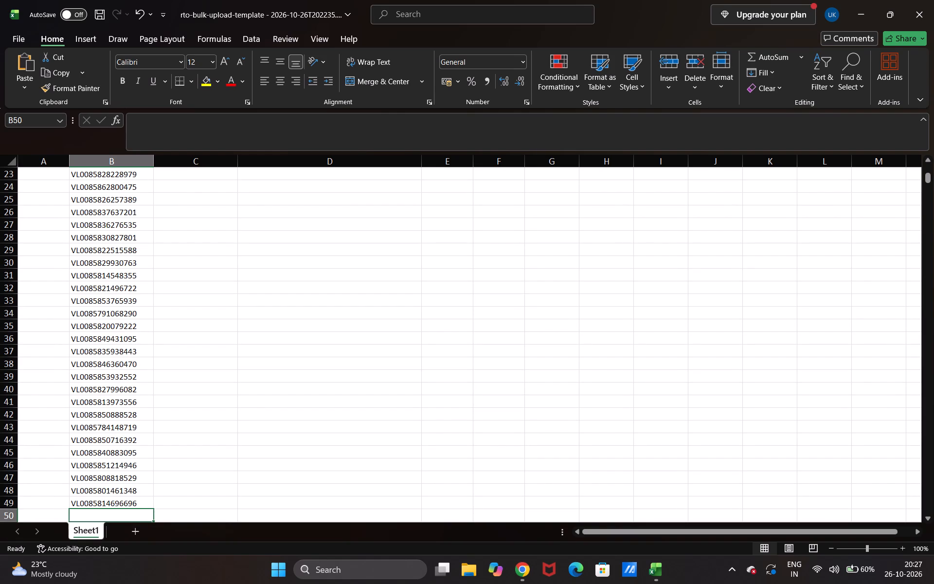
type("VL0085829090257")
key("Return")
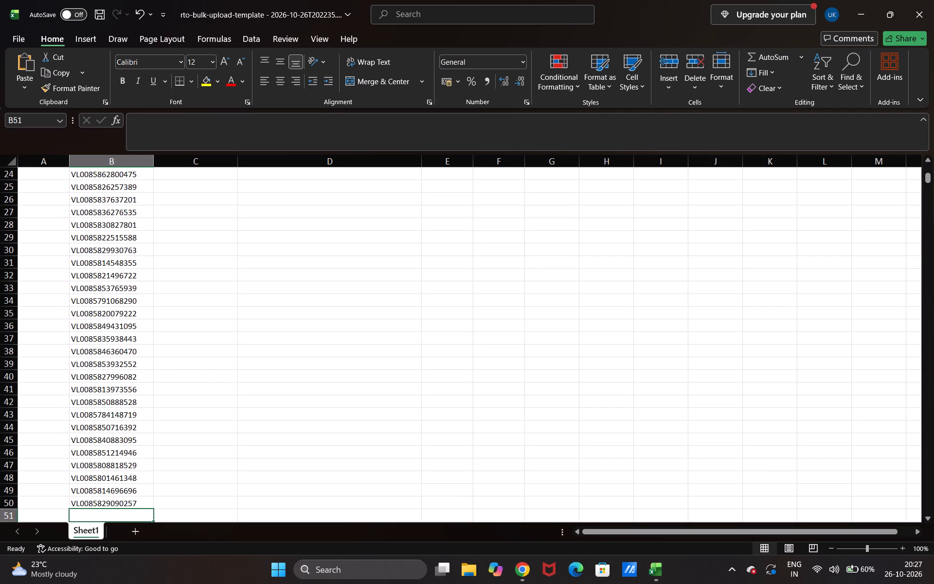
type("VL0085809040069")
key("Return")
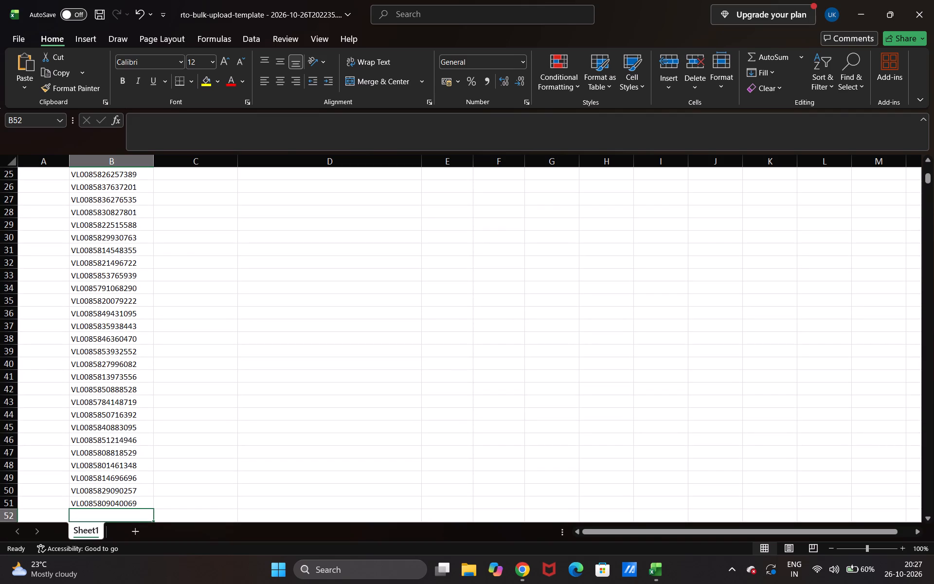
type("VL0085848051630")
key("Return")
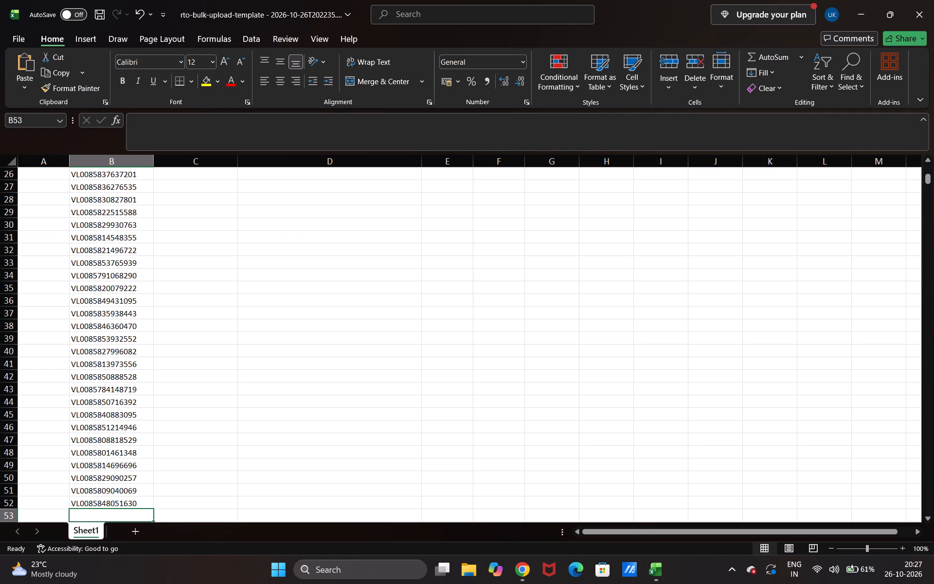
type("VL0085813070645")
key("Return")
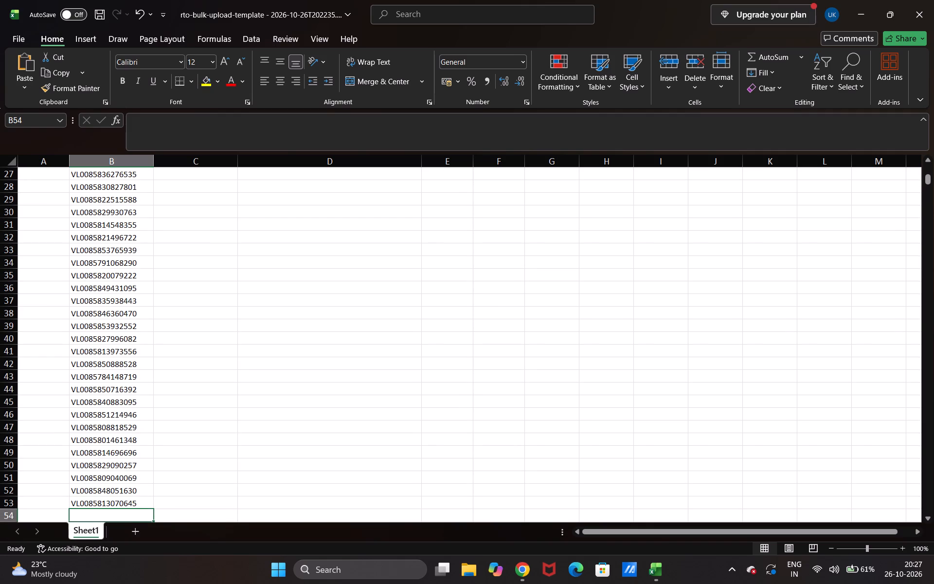
scroll(128, 529, "down", 2)
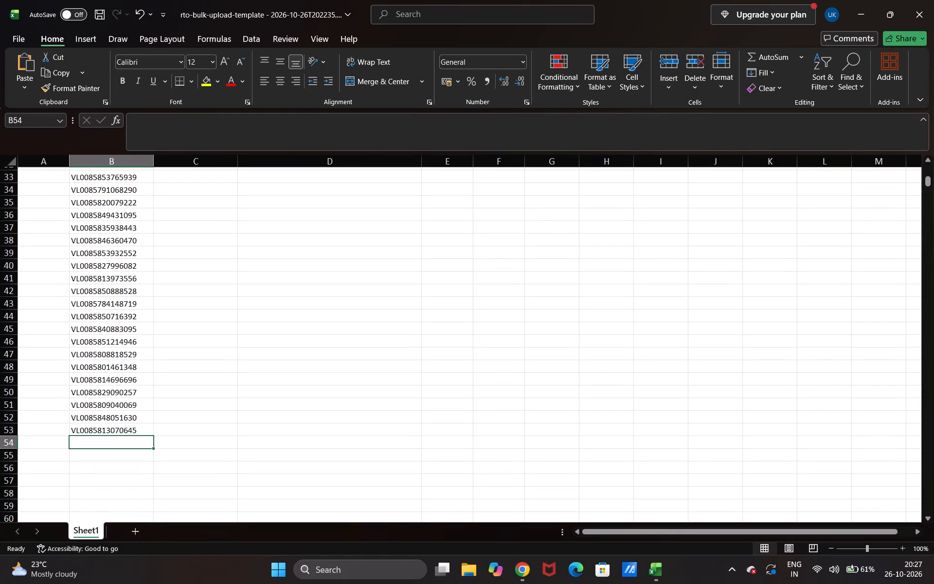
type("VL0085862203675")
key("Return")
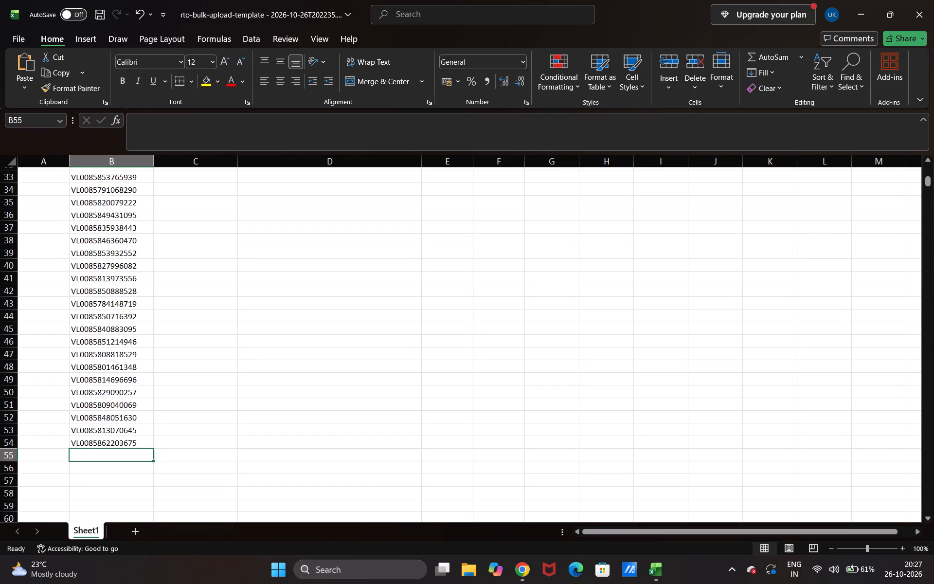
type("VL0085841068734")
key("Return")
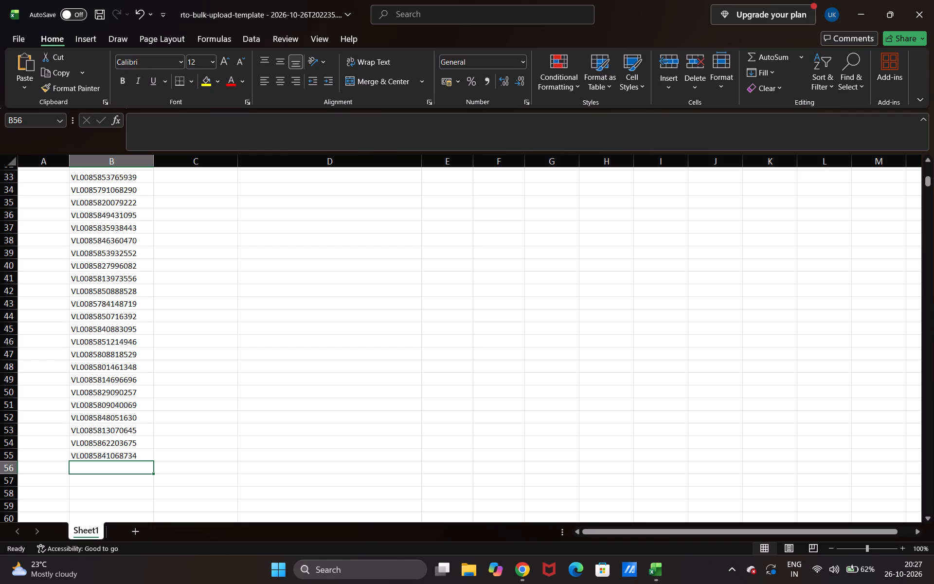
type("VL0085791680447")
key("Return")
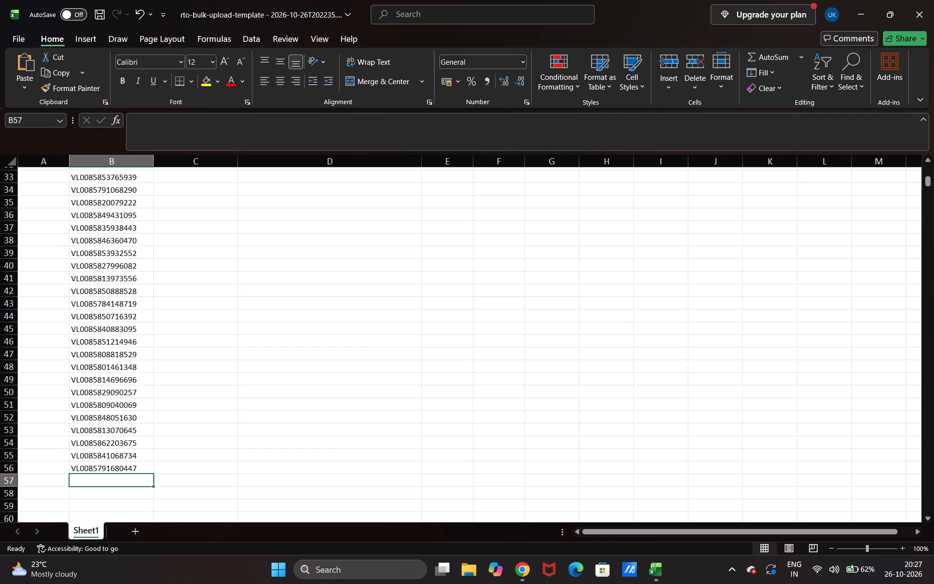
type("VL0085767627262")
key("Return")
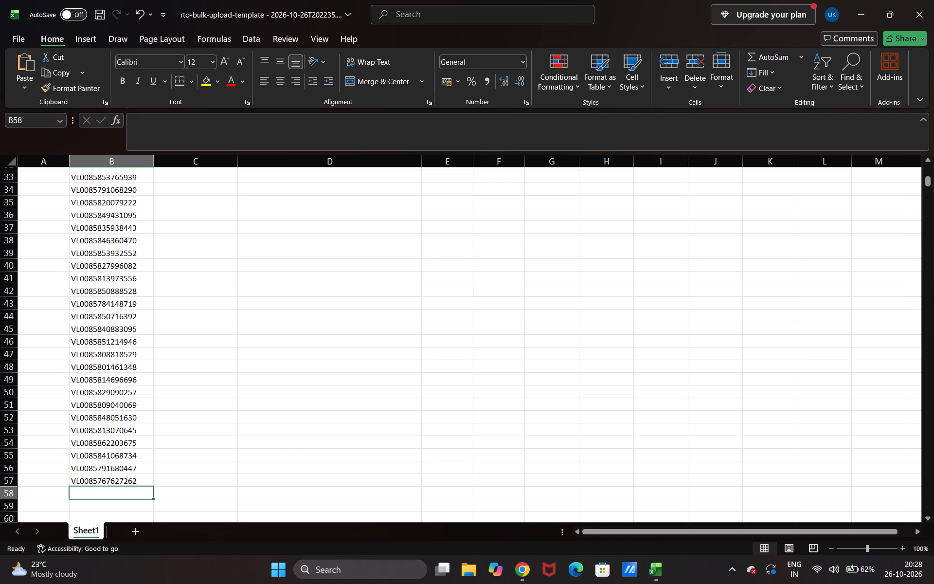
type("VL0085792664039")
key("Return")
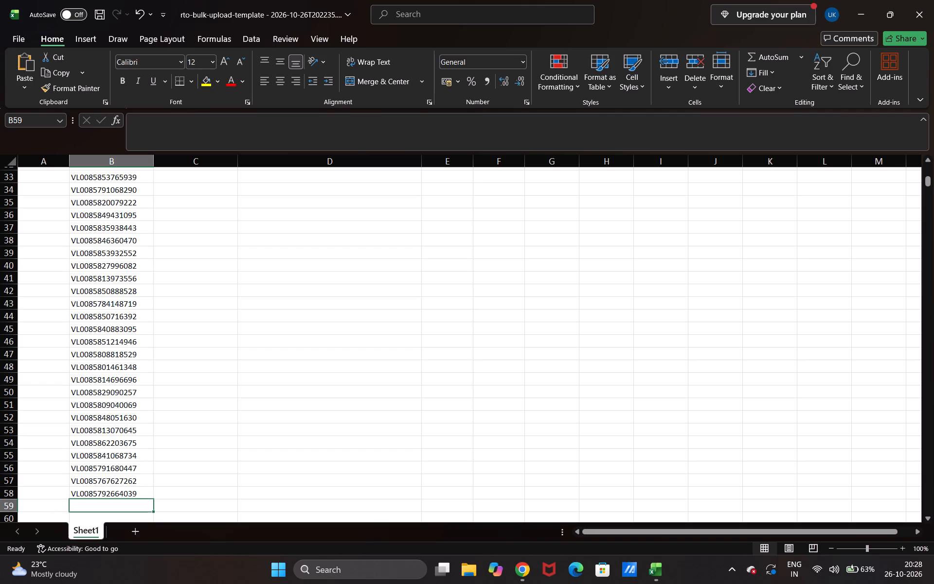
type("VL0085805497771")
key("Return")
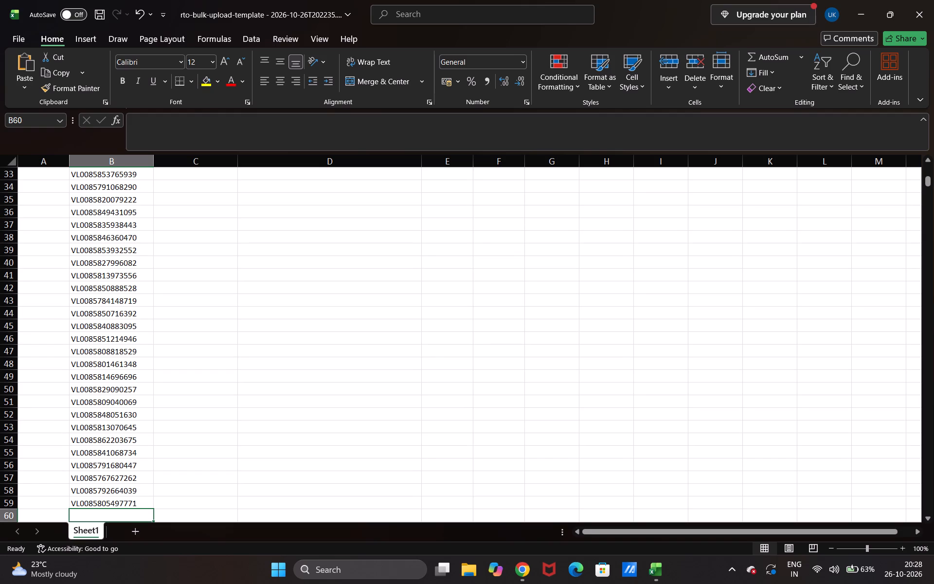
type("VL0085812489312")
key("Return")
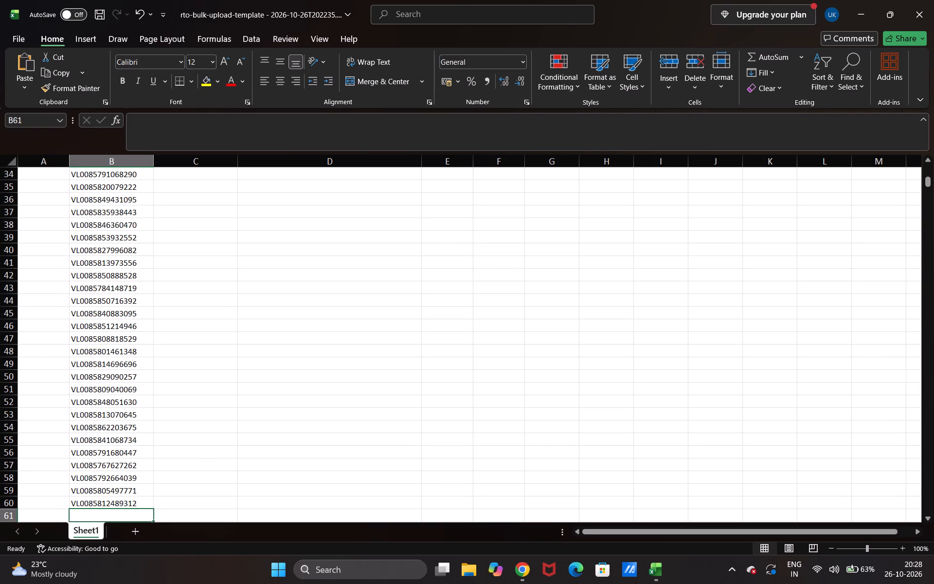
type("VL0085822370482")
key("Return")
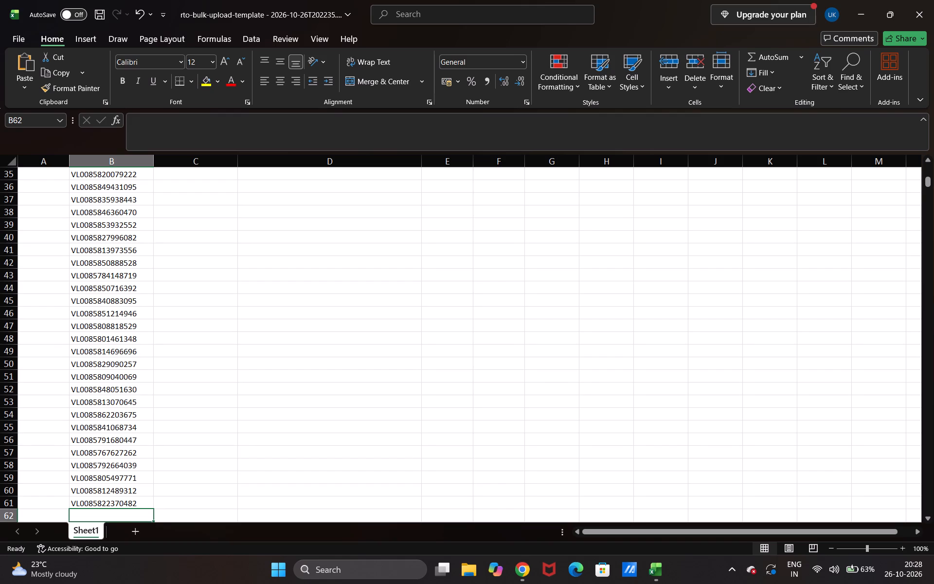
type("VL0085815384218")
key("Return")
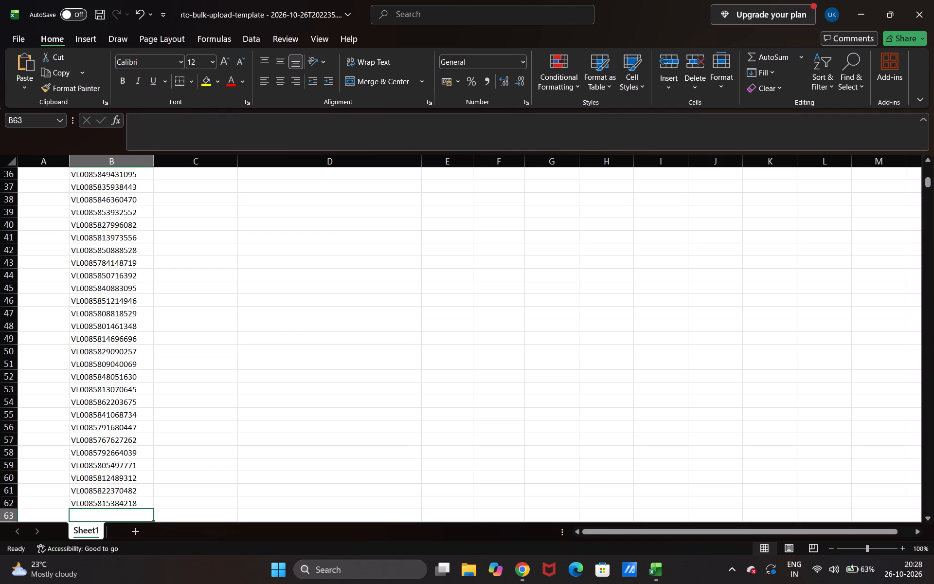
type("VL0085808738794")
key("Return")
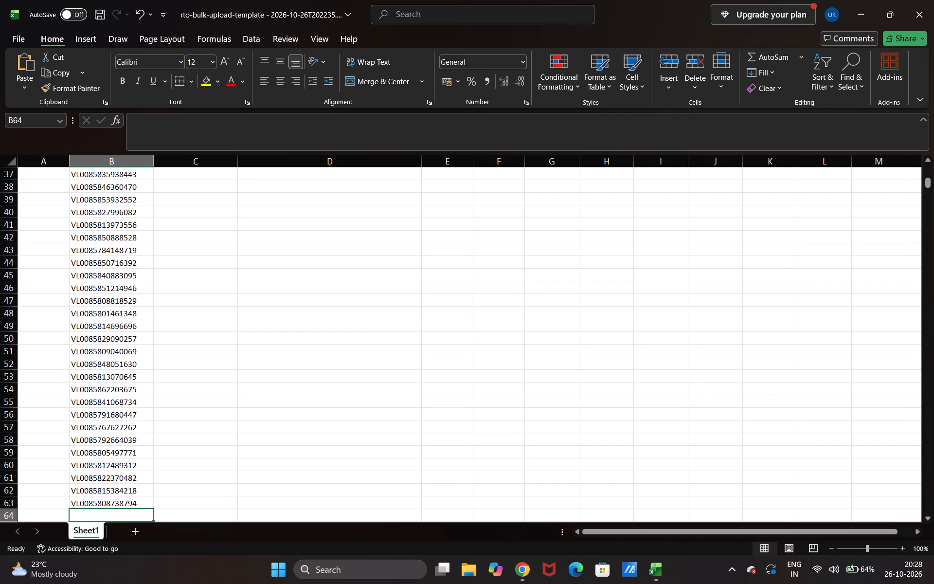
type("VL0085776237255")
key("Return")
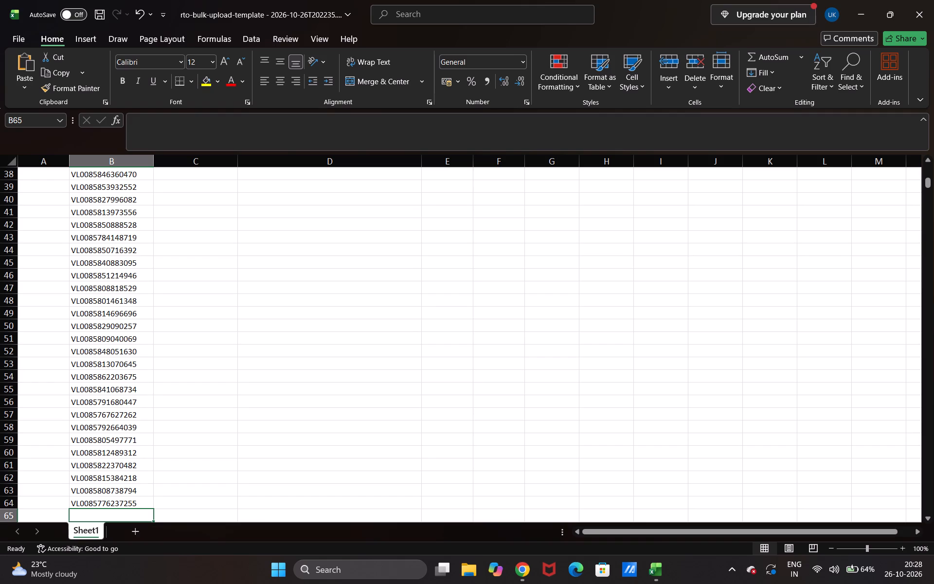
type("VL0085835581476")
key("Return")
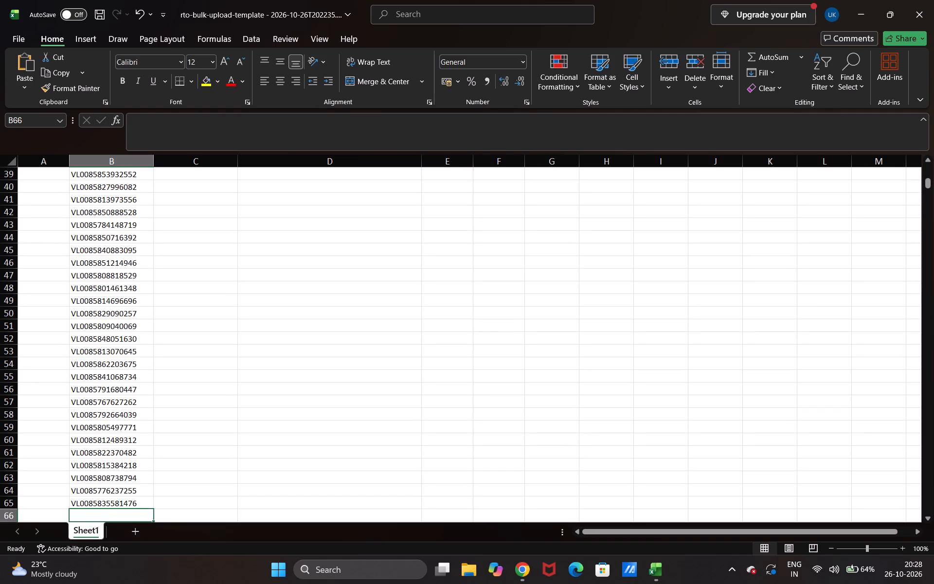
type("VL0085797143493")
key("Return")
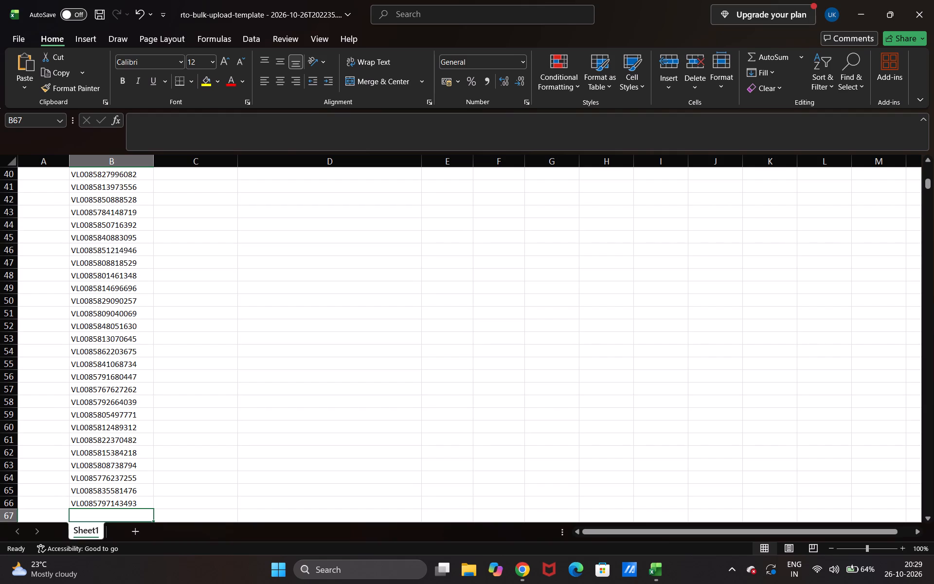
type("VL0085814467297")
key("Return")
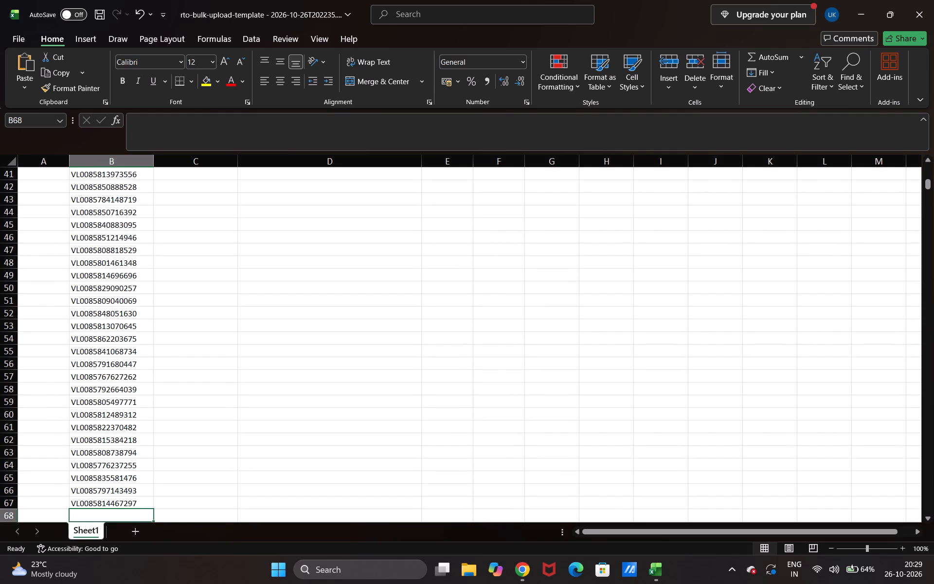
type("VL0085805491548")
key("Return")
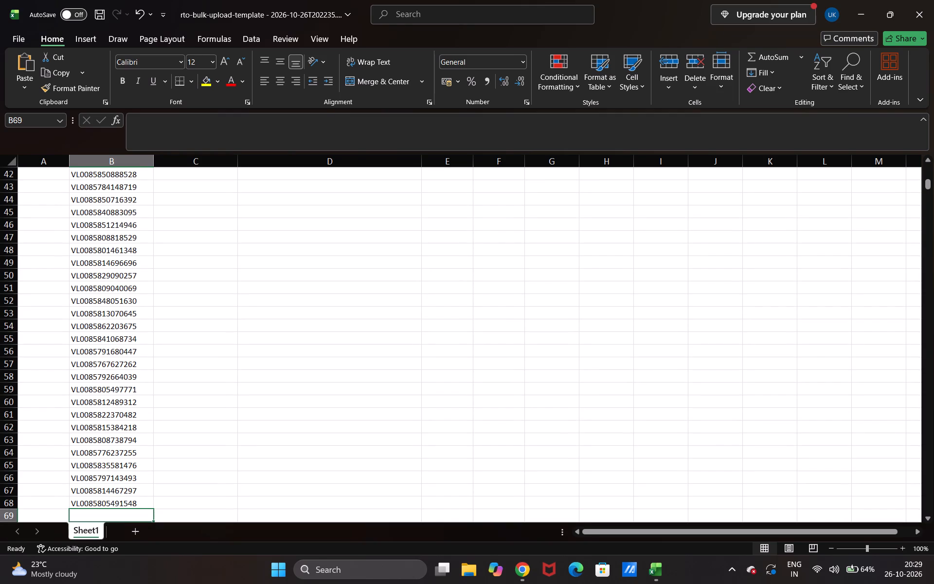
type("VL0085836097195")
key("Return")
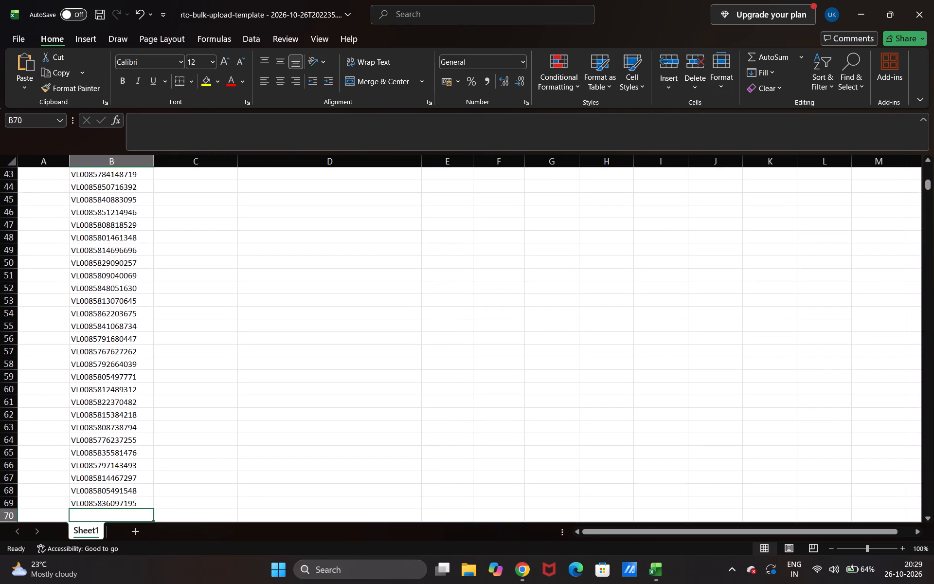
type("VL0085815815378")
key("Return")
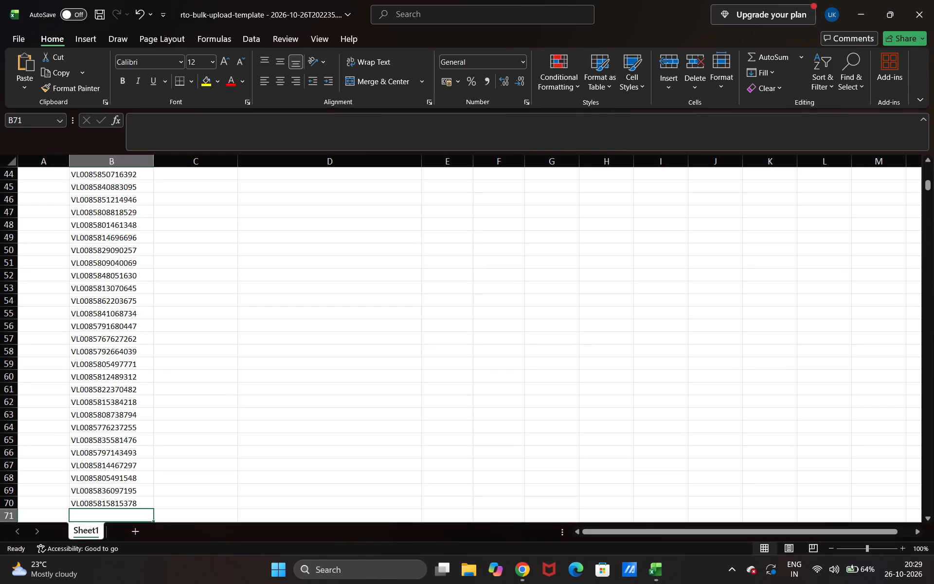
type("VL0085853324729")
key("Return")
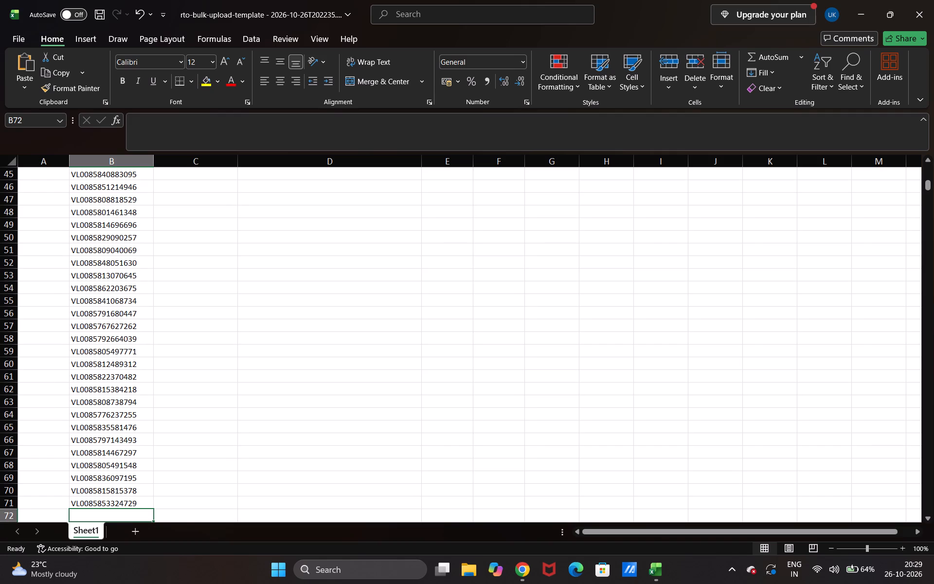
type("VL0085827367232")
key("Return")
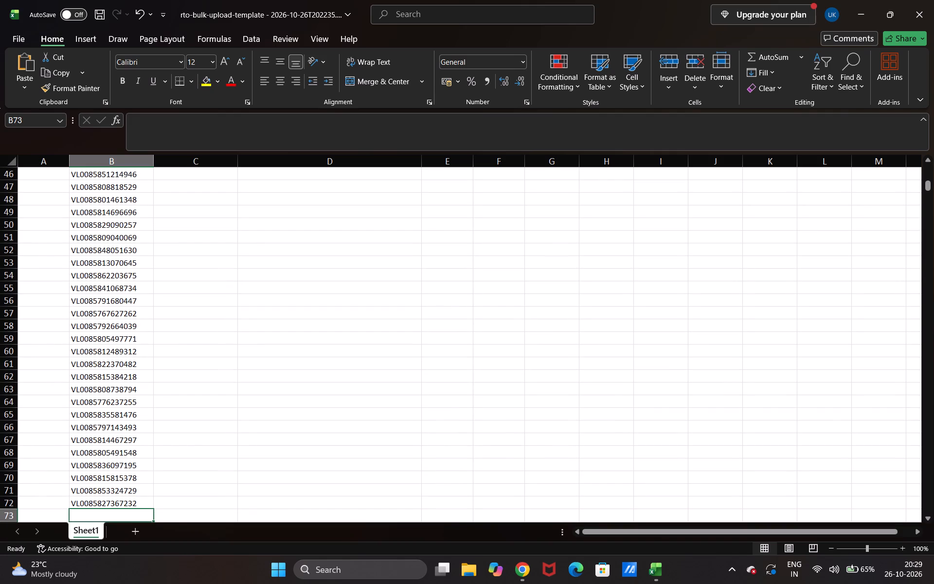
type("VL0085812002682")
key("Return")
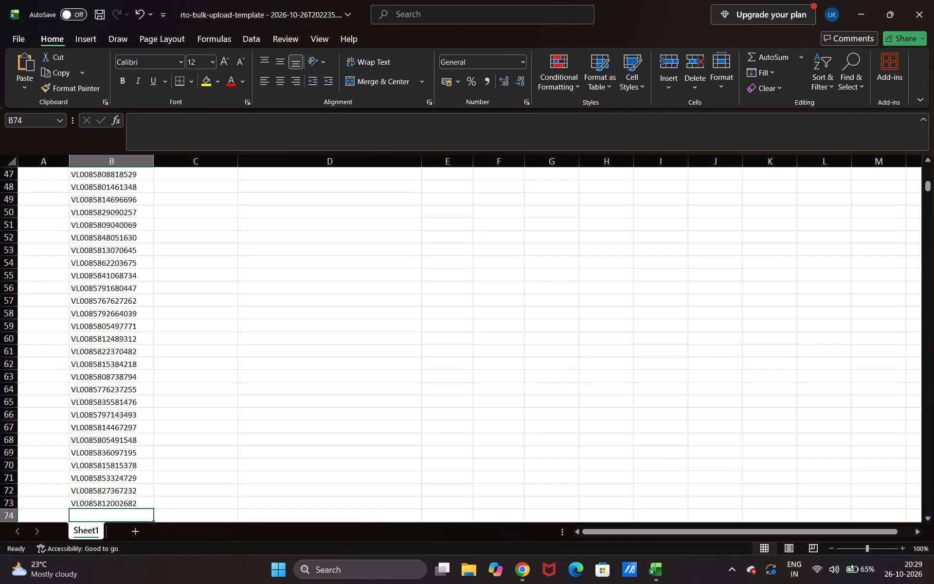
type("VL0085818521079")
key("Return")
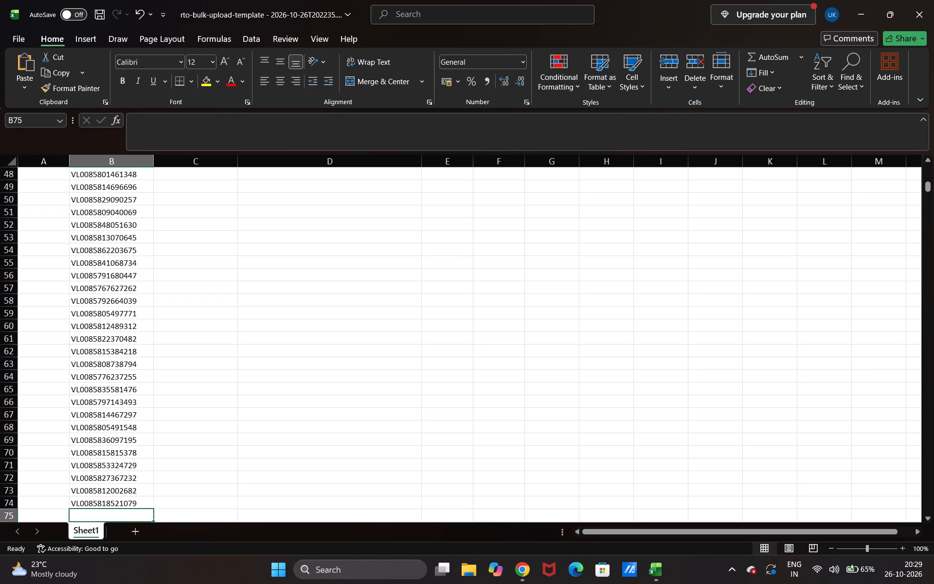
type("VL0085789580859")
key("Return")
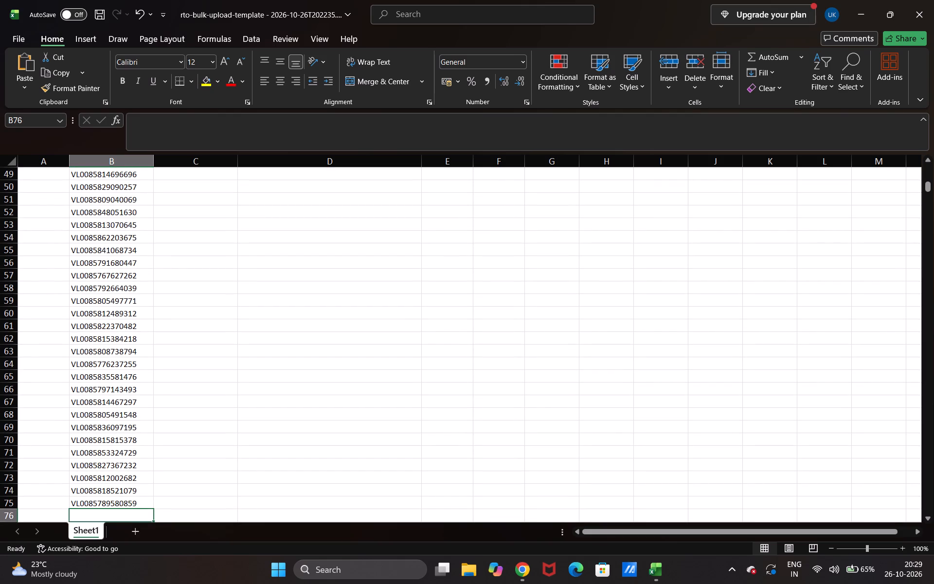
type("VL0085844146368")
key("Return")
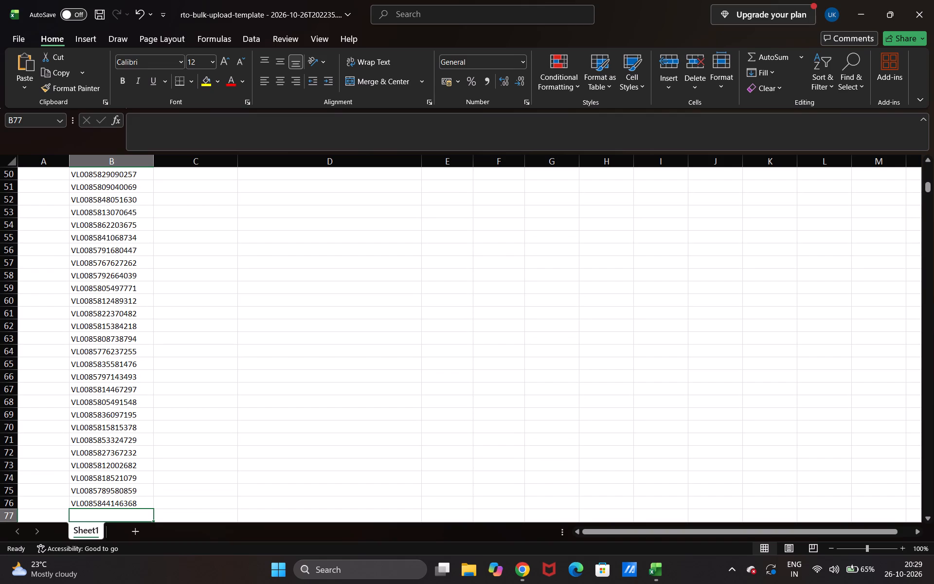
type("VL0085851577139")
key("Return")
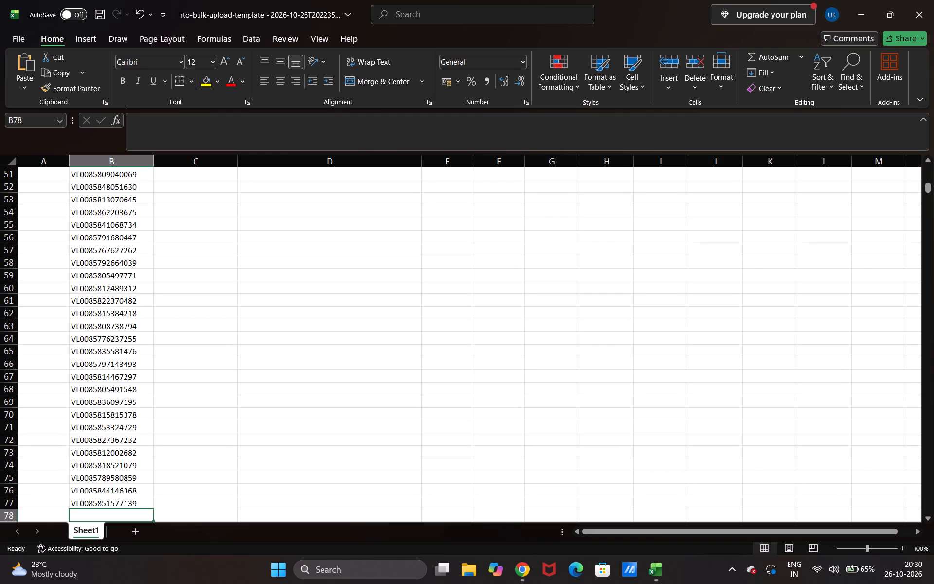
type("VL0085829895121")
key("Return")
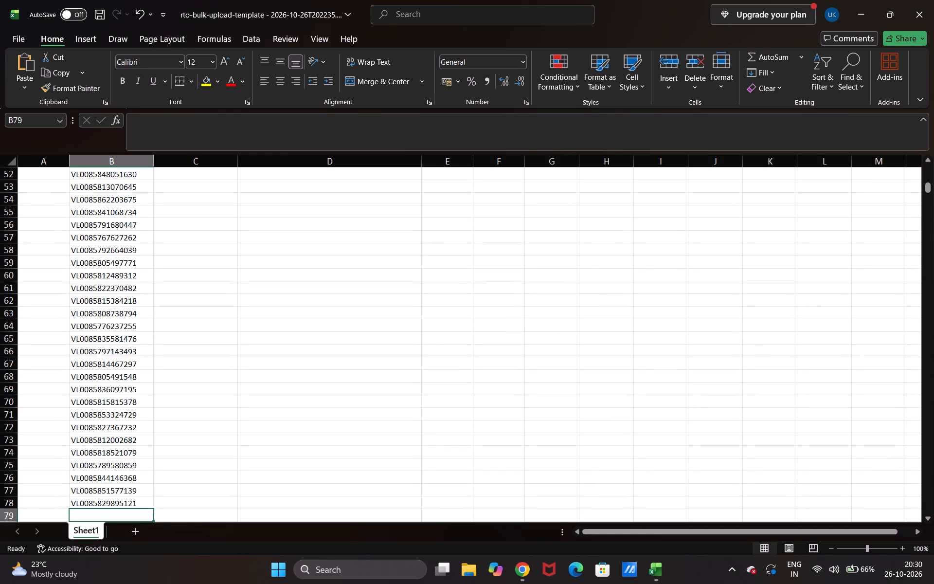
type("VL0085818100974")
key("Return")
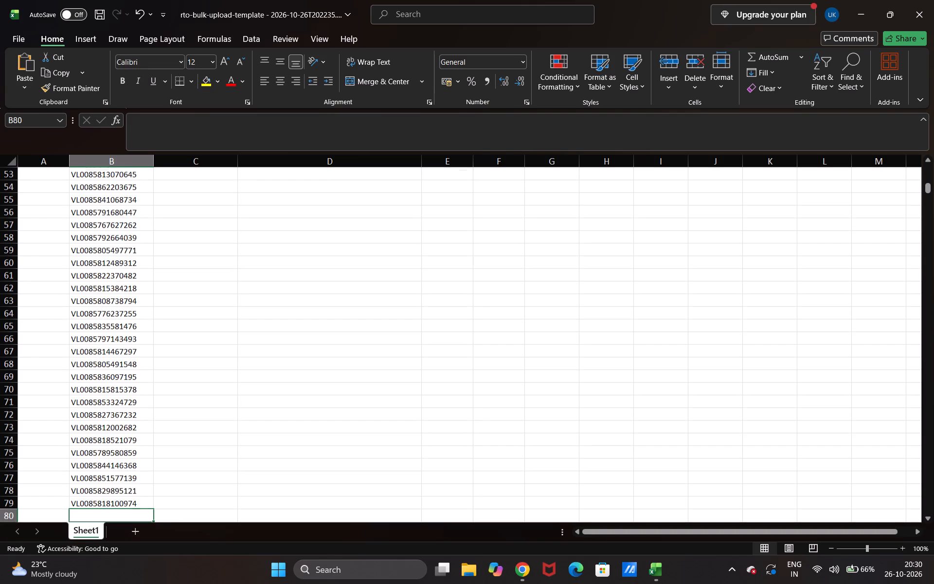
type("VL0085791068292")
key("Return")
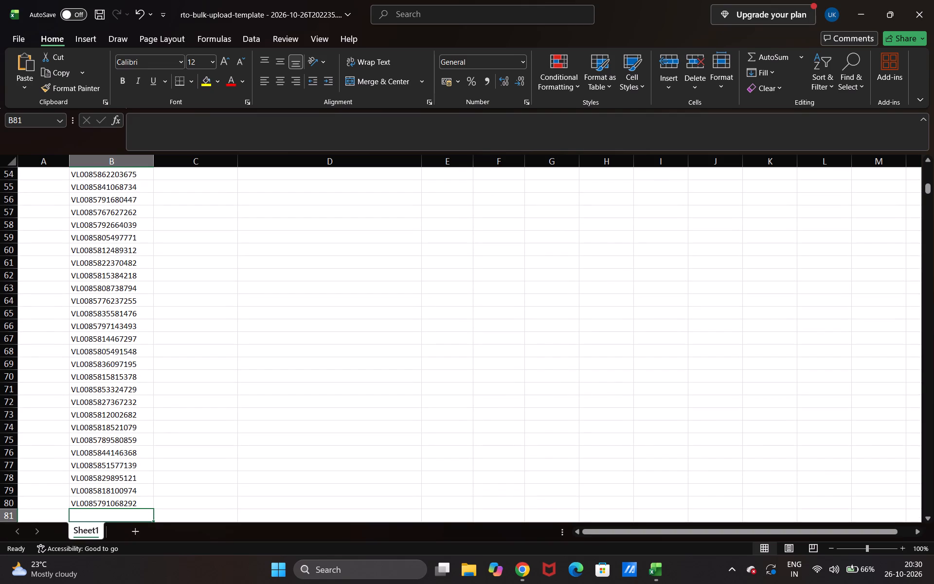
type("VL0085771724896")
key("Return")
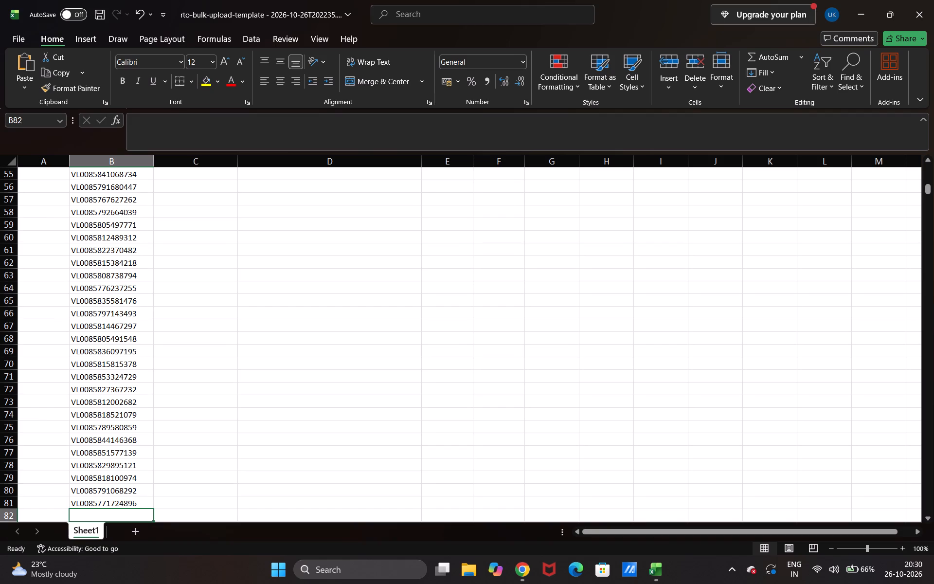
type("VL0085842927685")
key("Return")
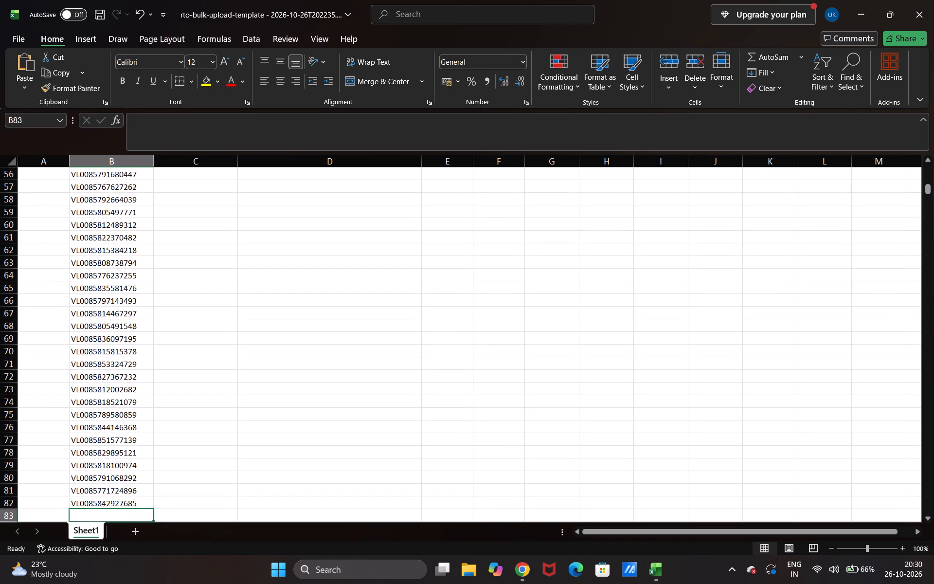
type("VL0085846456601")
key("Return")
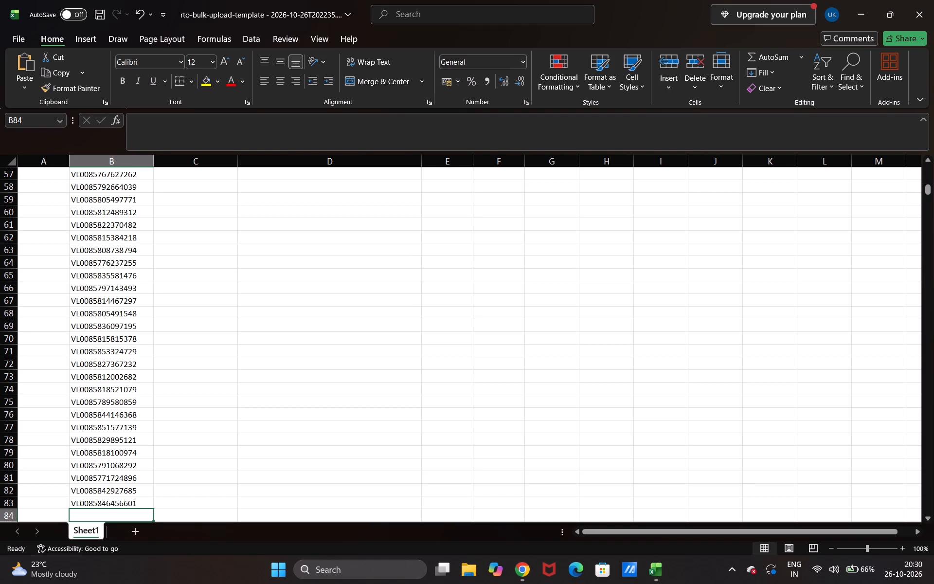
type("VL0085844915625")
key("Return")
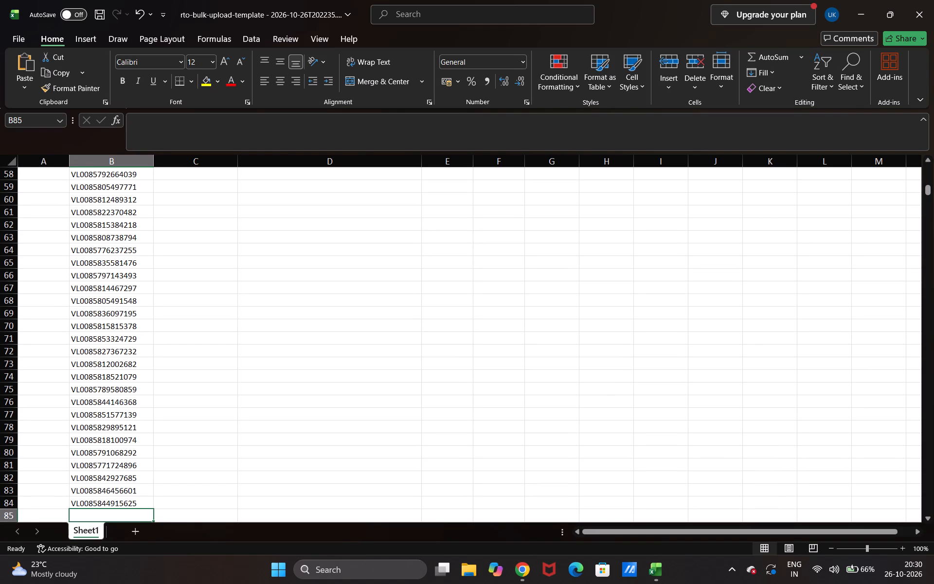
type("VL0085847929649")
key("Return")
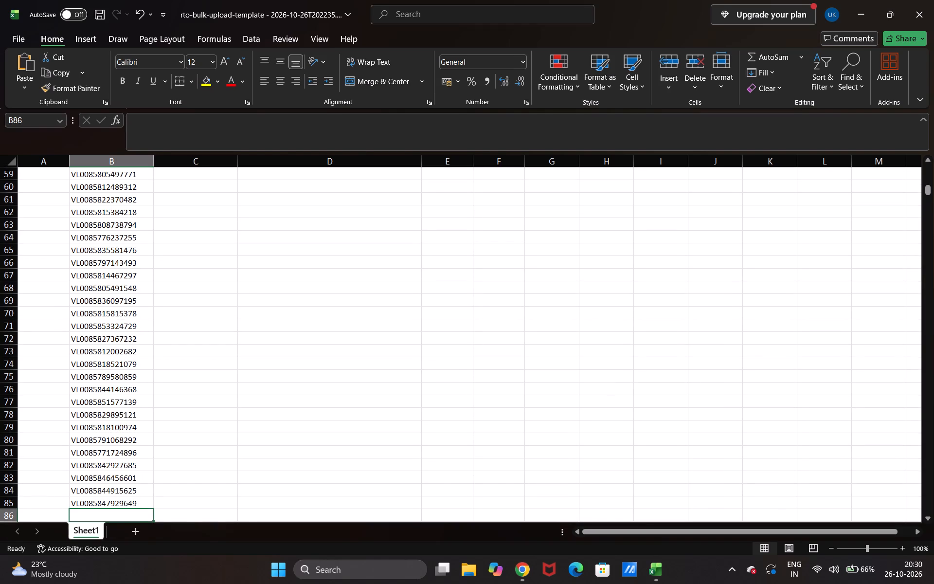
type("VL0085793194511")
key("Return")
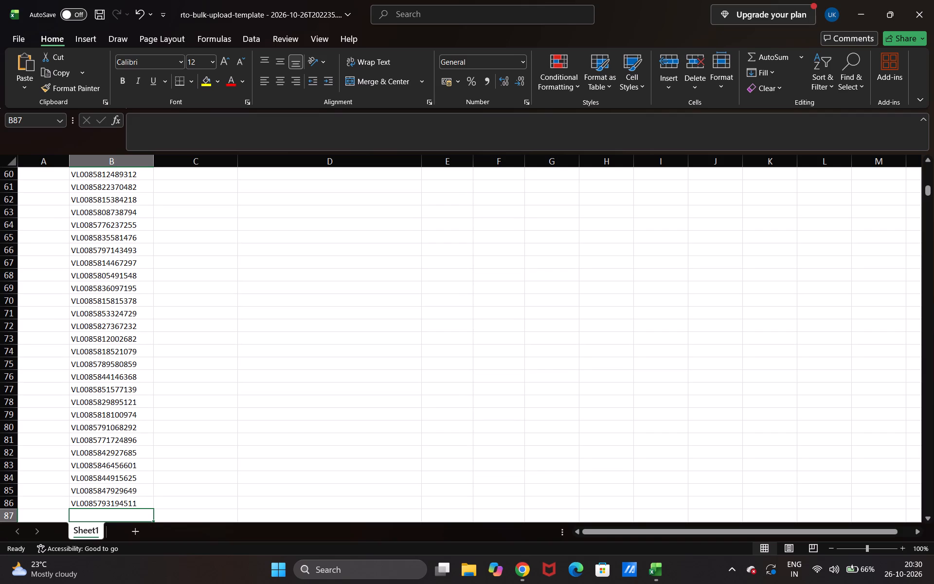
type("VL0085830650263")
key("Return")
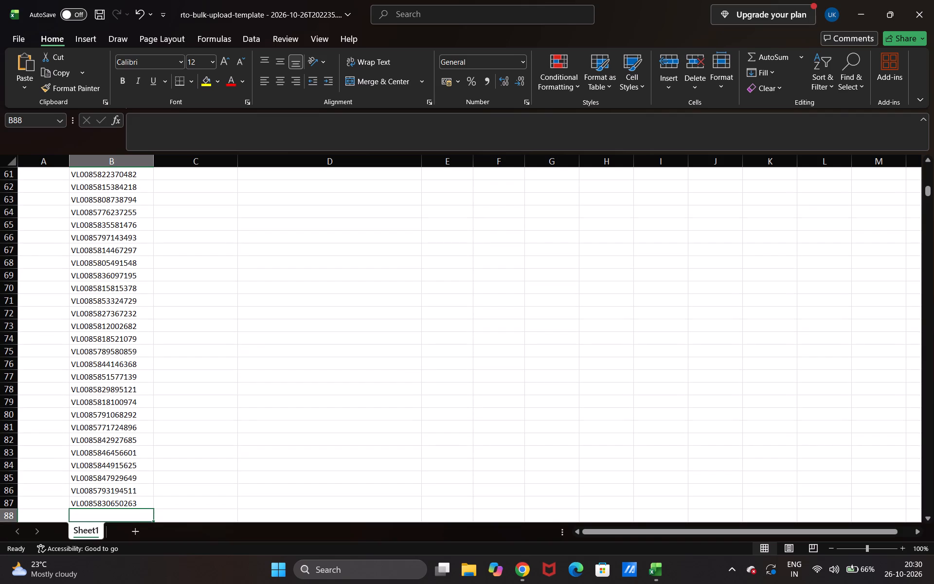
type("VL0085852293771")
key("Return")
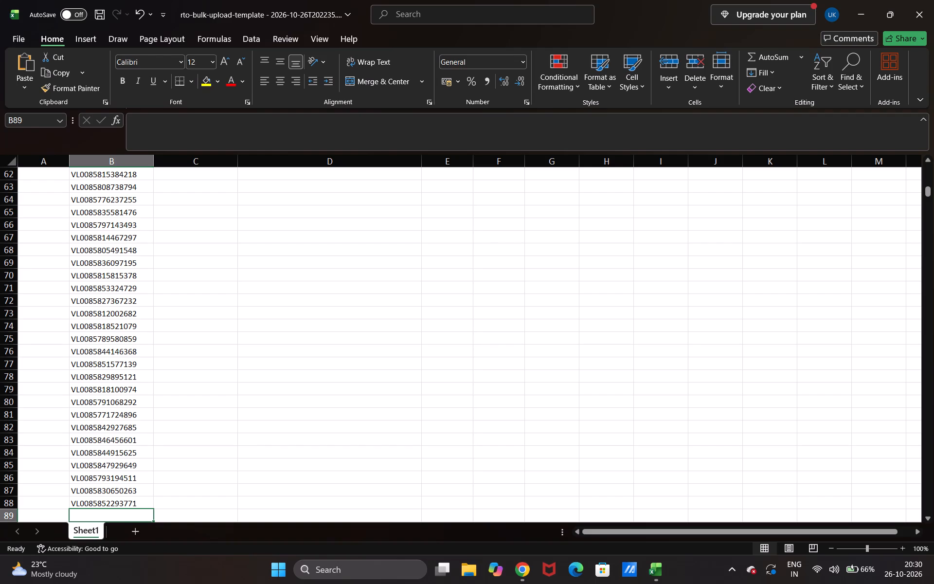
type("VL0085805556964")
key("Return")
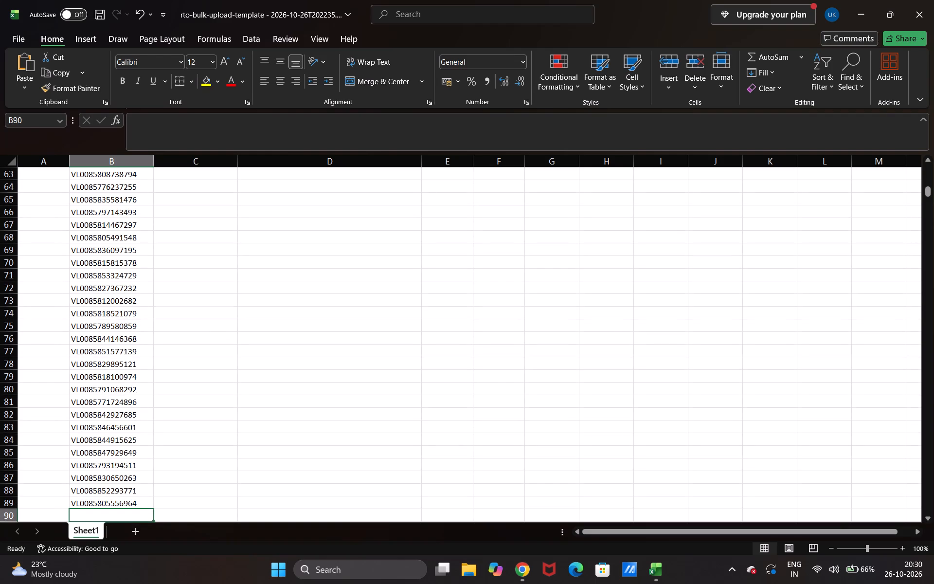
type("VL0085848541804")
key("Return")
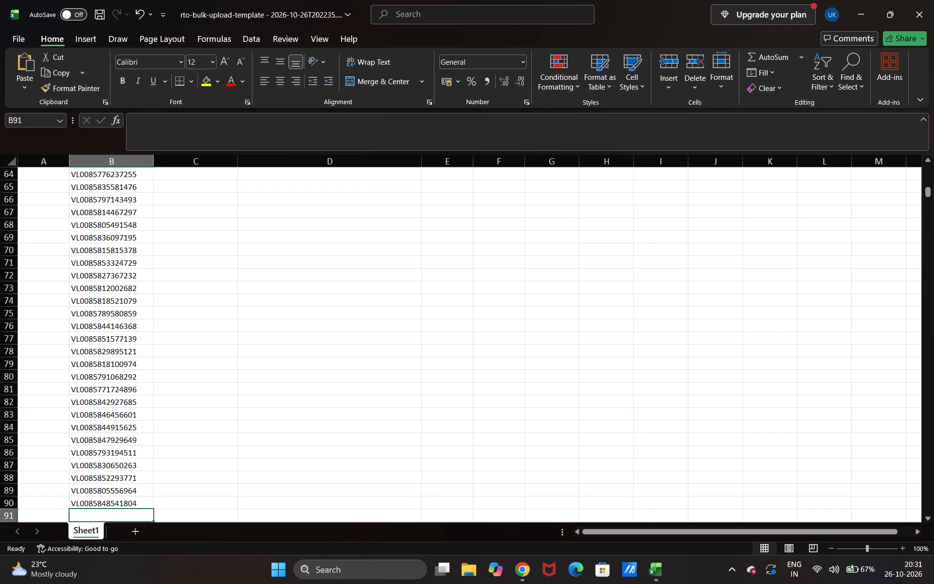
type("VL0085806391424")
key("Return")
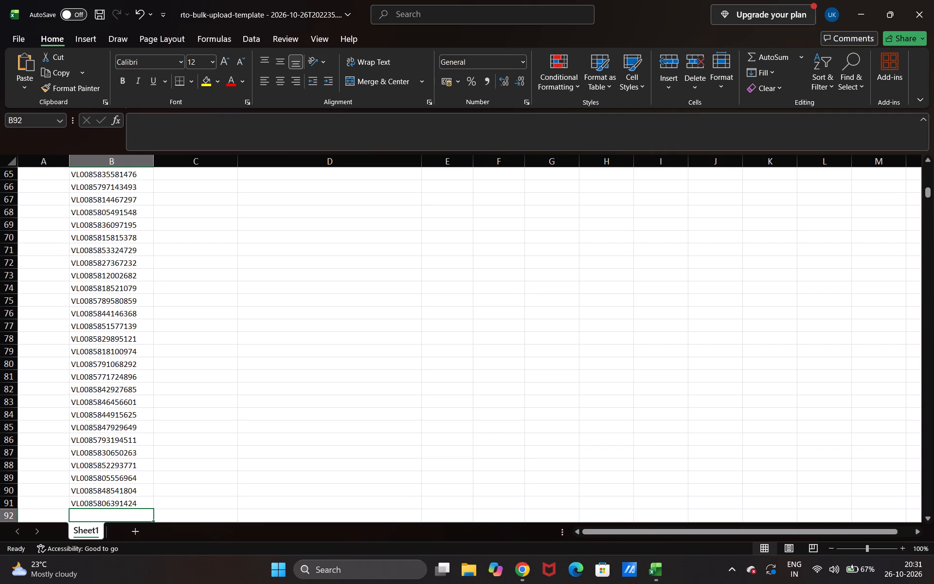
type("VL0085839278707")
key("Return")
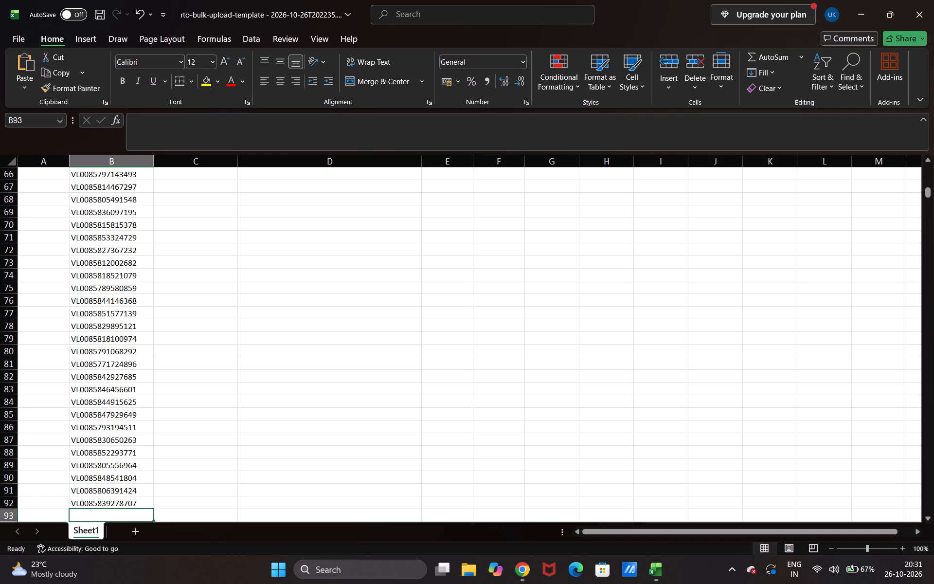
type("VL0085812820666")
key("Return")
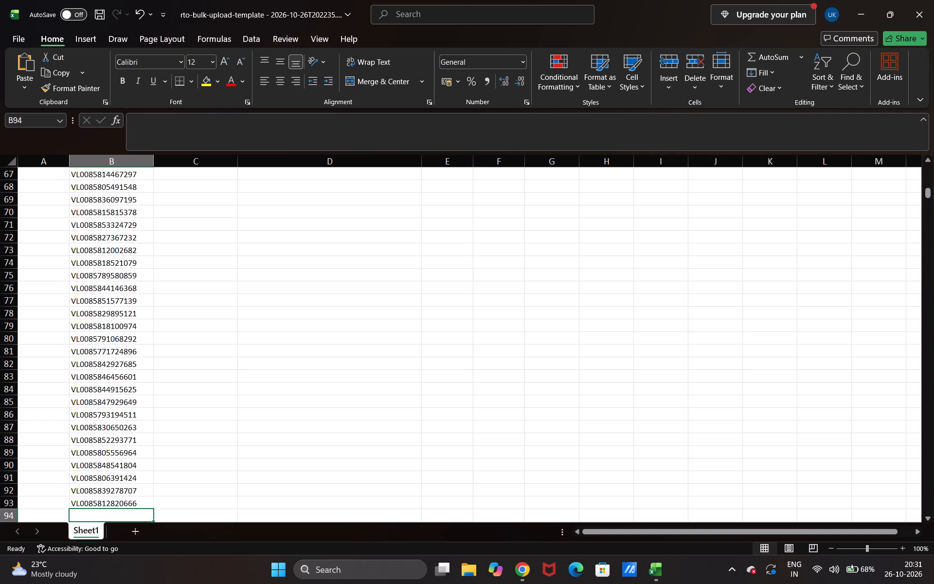
Fill the Status value RTO from C16 down to C93, the last row with an AWB number.
scroll(244, 435, "up", 8)
scroll(231, 386, "up", 9)
scroll(198, 309, "up", 7)
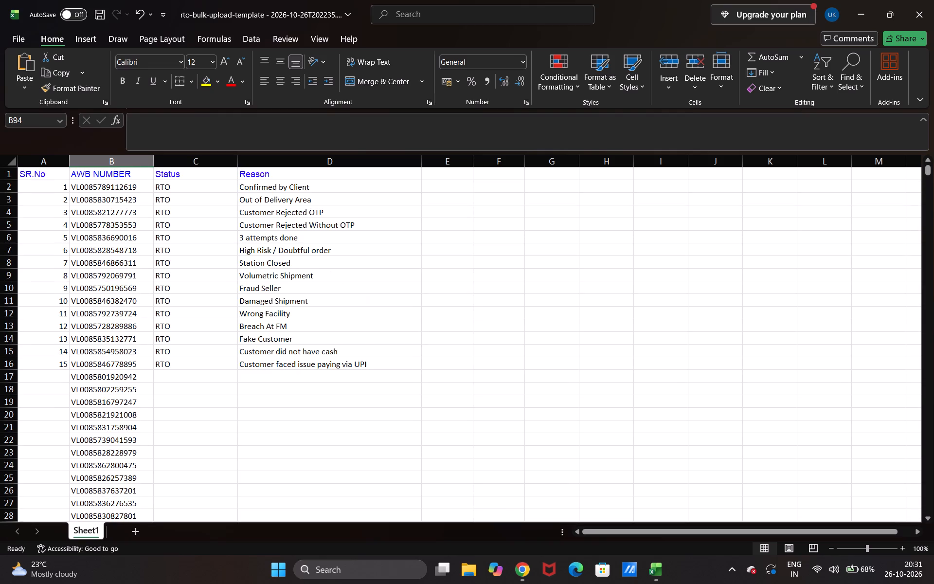
scroll(196, 340, "down", 3)
left_click(190, 250)
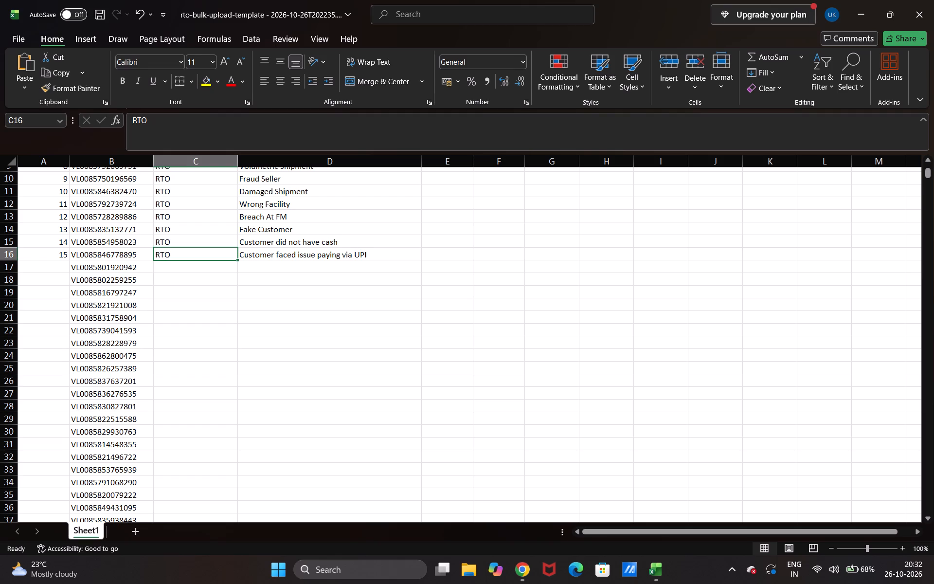
left_click(179, 274)
left_click(188, 254)
left_click_drag(237, 260, 237, 272)
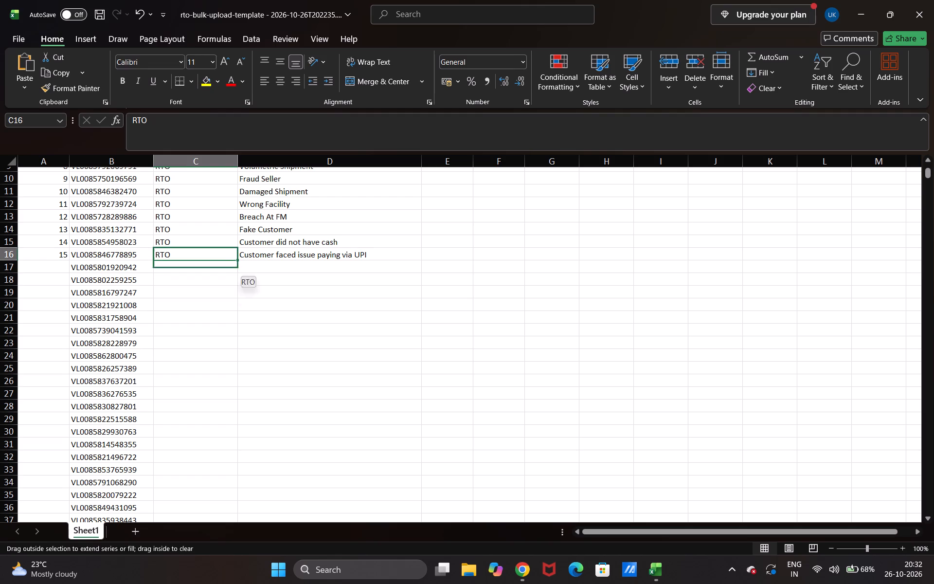
left_click_drag(237, 272, 209, 583)
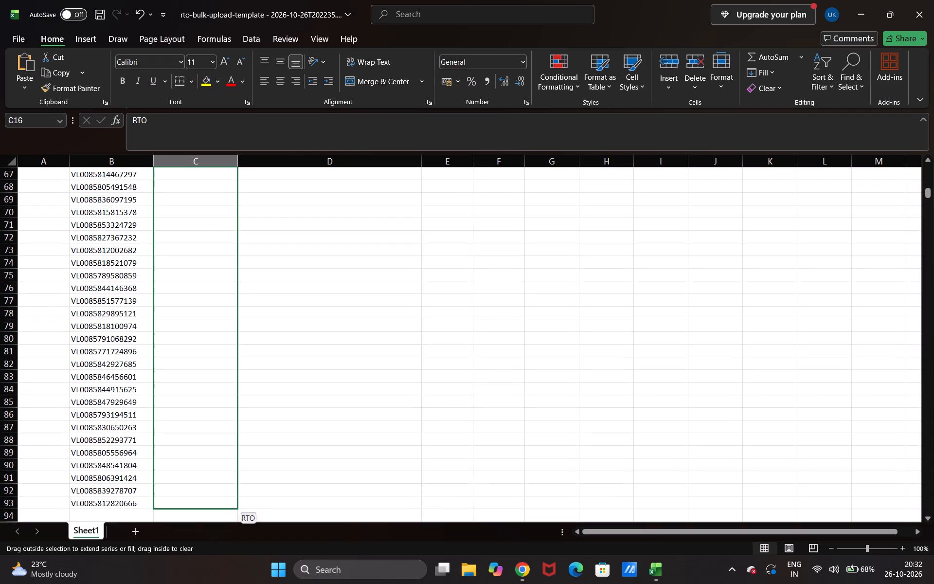
left_click_drag(209, 583, 182, 494)
Copy the reason "3 attempts done" from D6 and paste it into every Reason cell from D2 to D93.
scroll(257, 469, "up", 16)
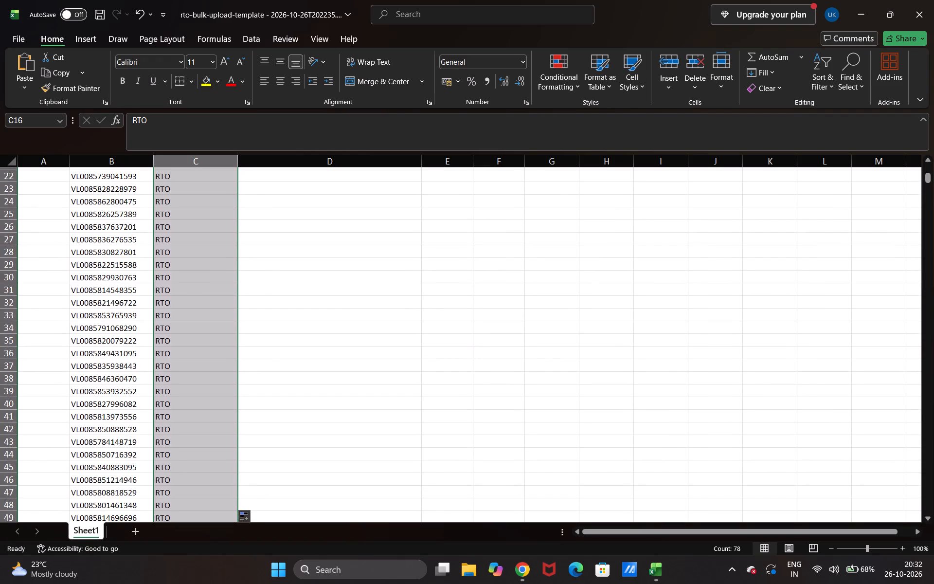
scroll(257, 469, "up", 13)
left_click(269, 239)
right_click(269, 239)
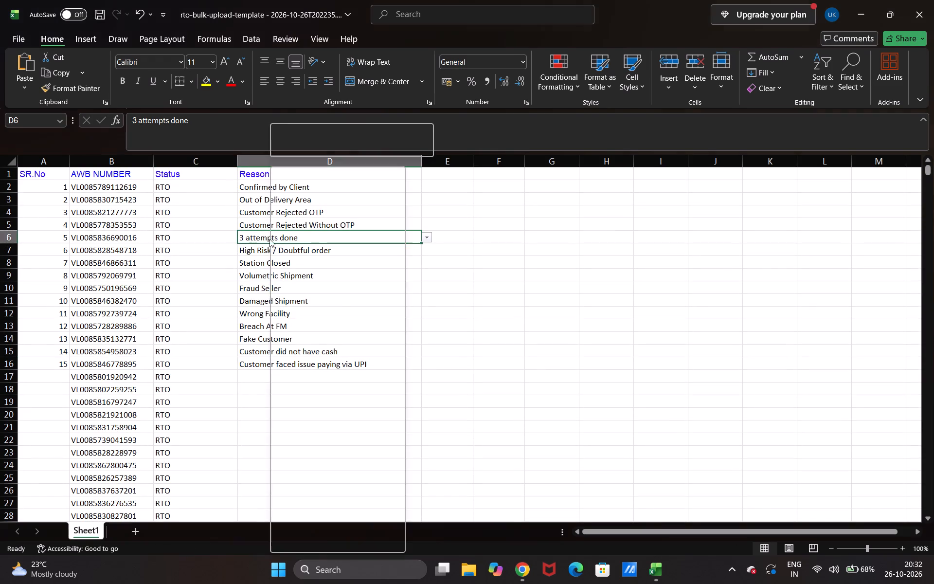
left_click(312, 216)
left_click_drag(272, 187, 285, 583)
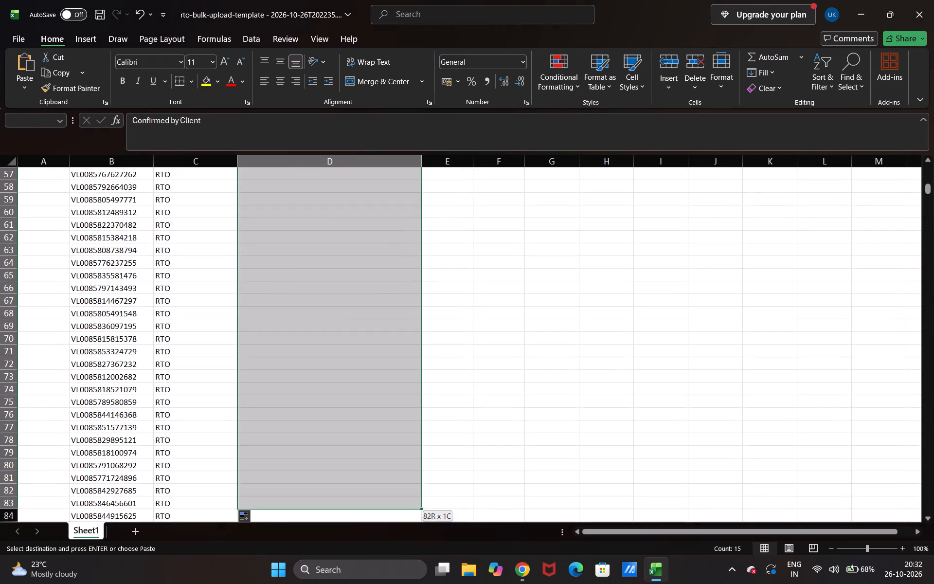
left_click_drag(285, 583, 291, 573)
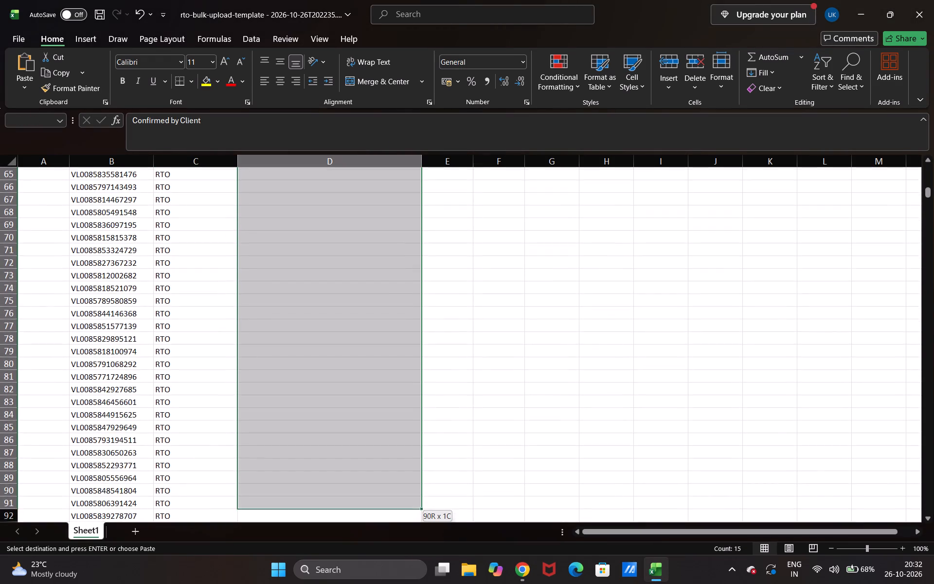
left_click_drag(291, 573, 251, 441)
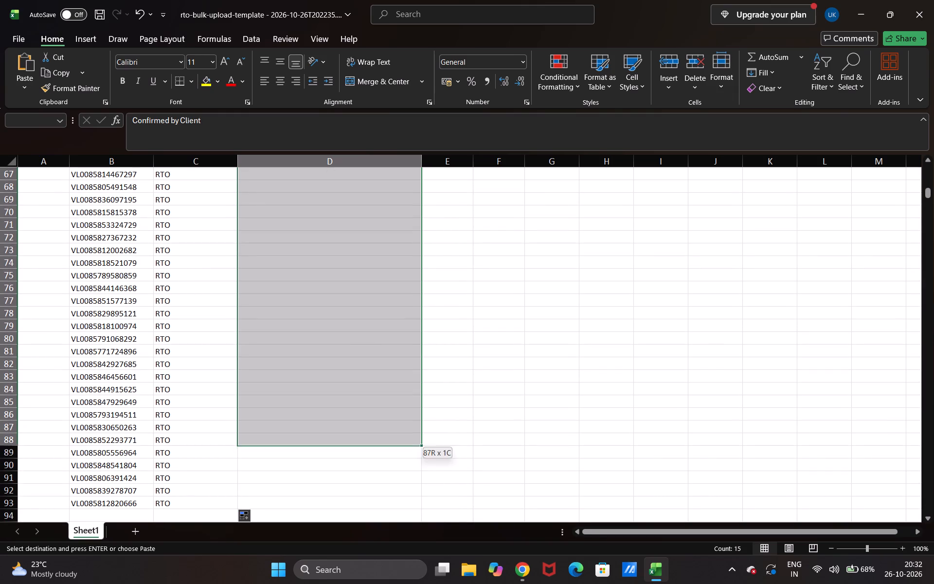
left_click_drag(251, 441, 253, 497)
right_click(285, 340)
left_click(312, 250)
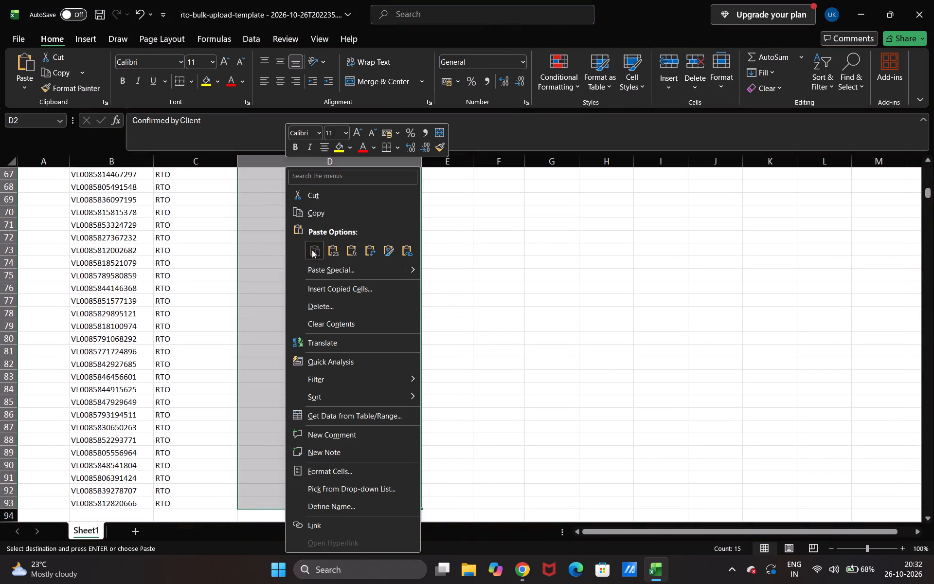
Select the last filled serial number in A16 as the start for extending the SR.No series down the column.
scroll(147, 275, "down", 4)
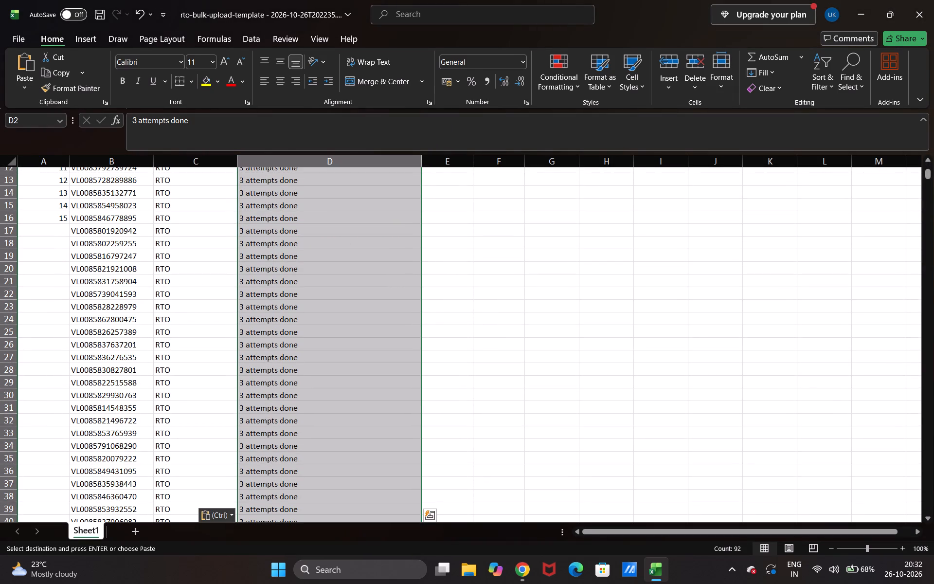
left_click(46, 219)
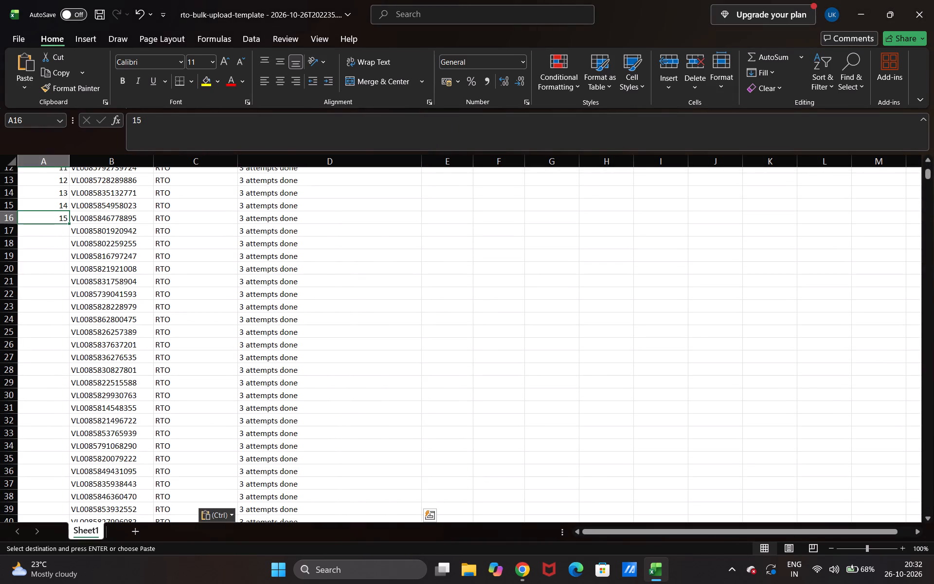
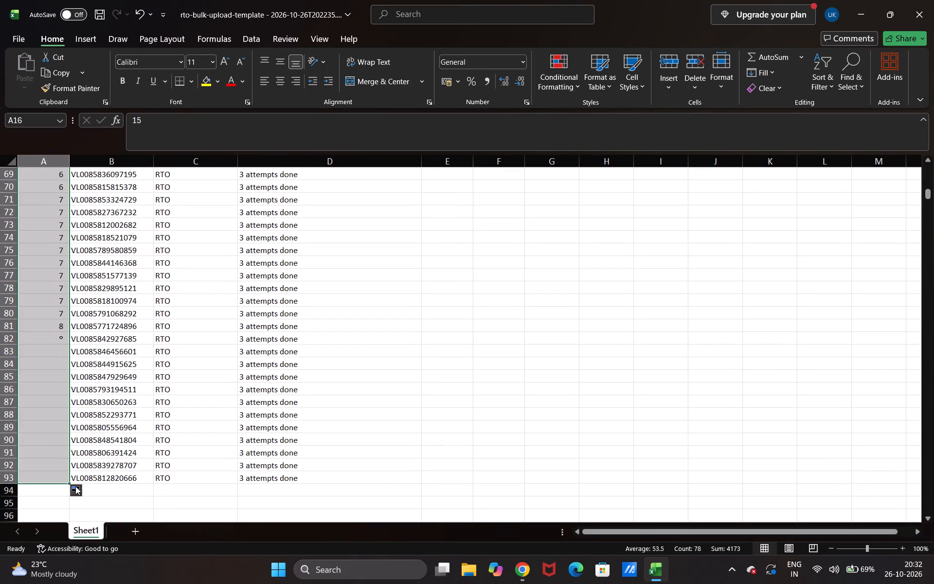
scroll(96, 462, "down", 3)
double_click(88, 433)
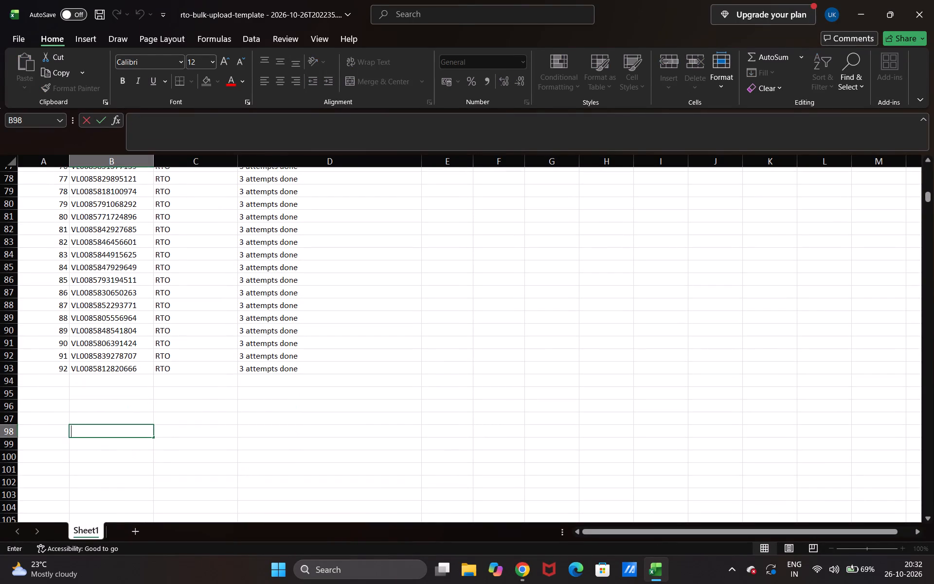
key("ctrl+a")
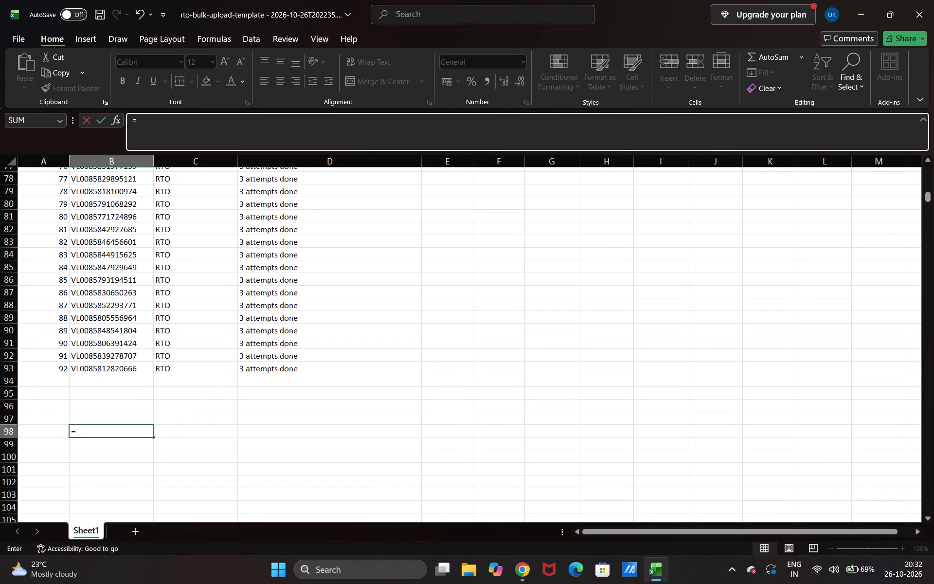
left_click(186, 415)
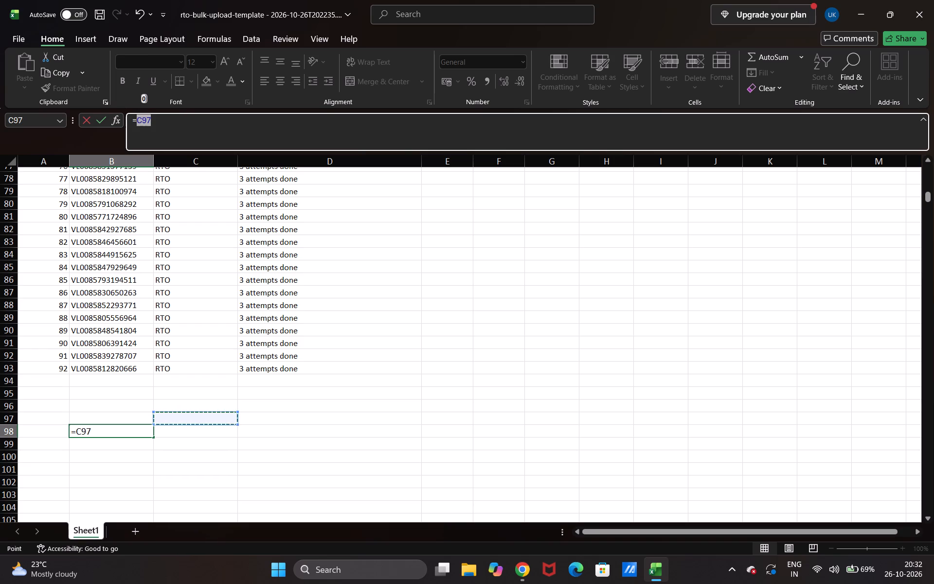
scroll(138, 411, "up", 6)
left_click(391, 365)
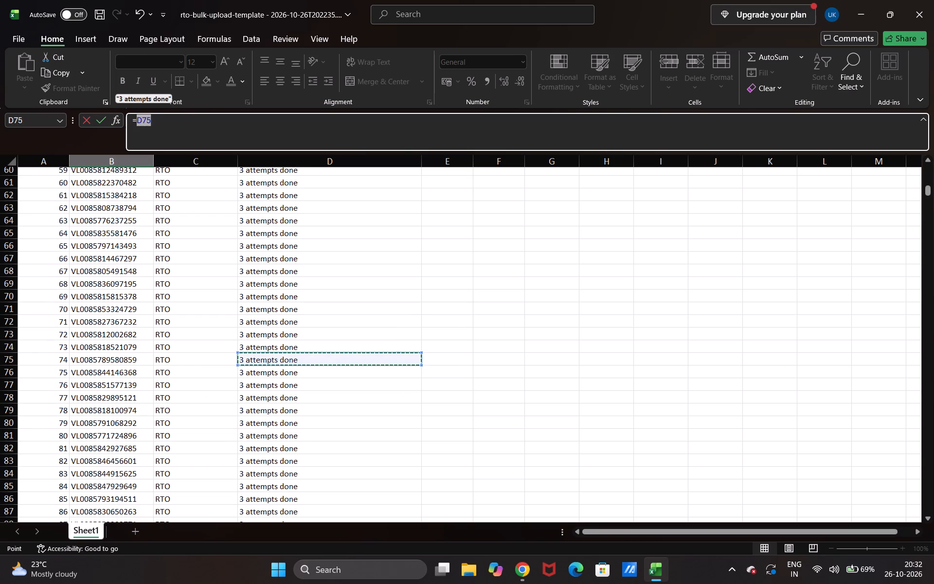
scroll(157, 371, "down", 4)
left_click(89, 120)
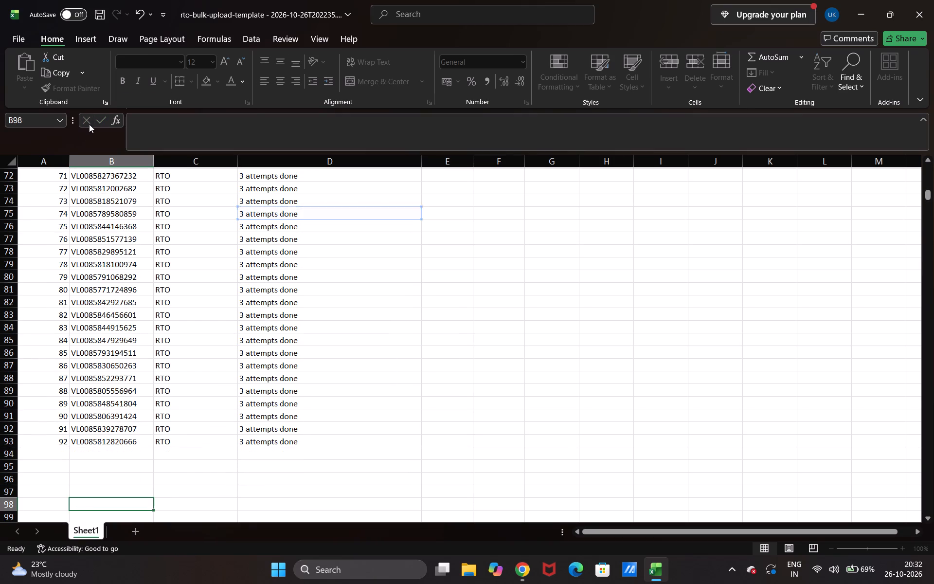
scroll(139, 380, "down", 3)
Save the filled RTO bulk upload template workbook.
left_click(96, 426)
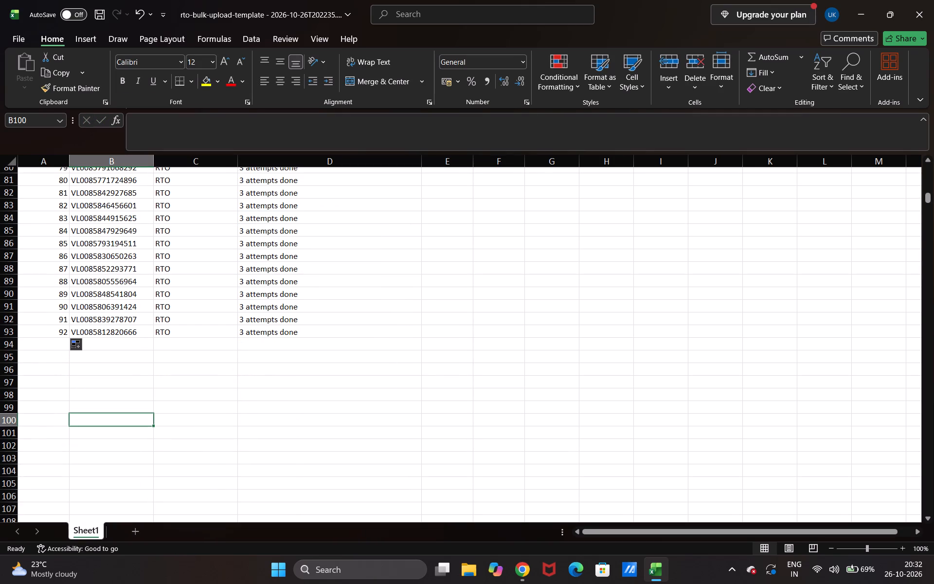
key("ctrl+s")
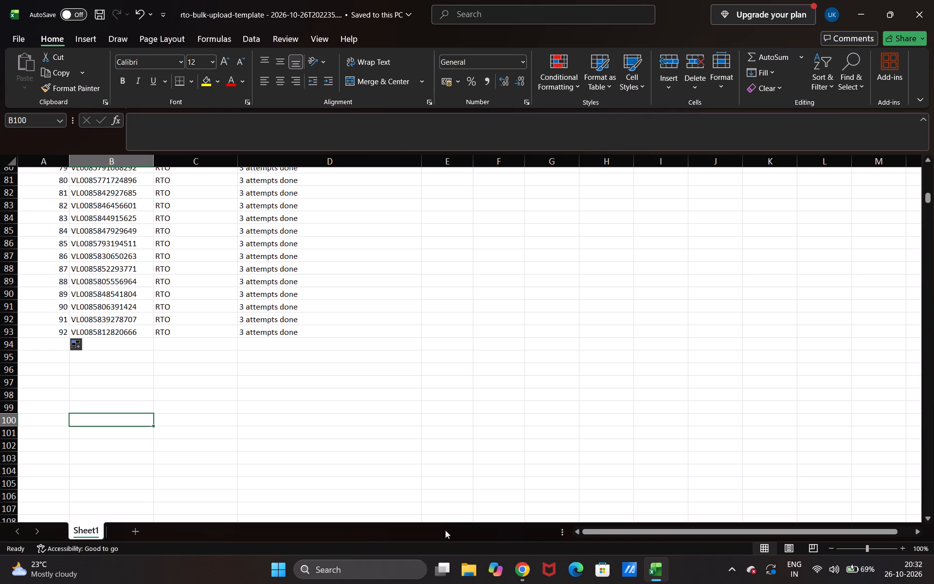
Switch to the Valmo console, upload today's rto-bulk-upload-template file from Downloads as the RTO bulk booking, and refresh its processing status.
left_click(518, 566)
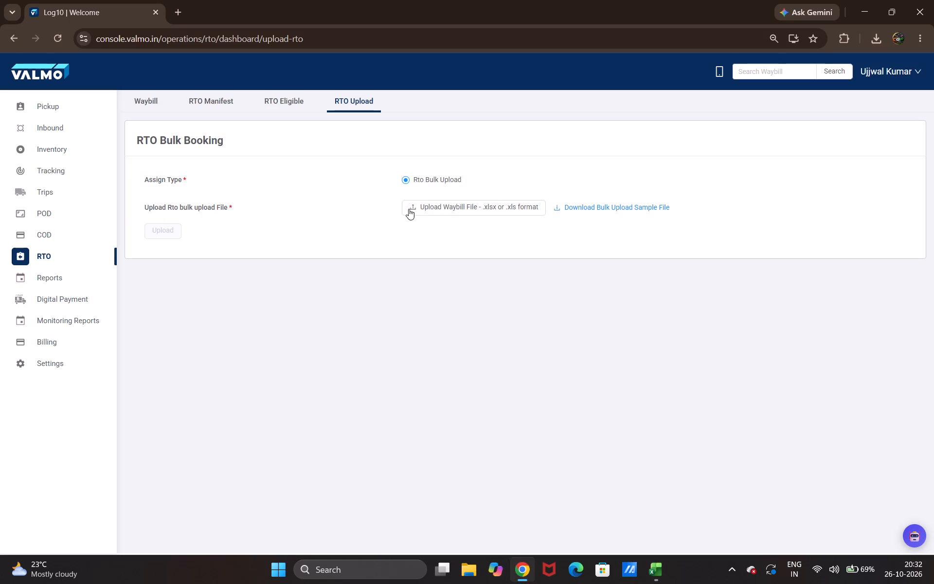
left_click(409, 209)
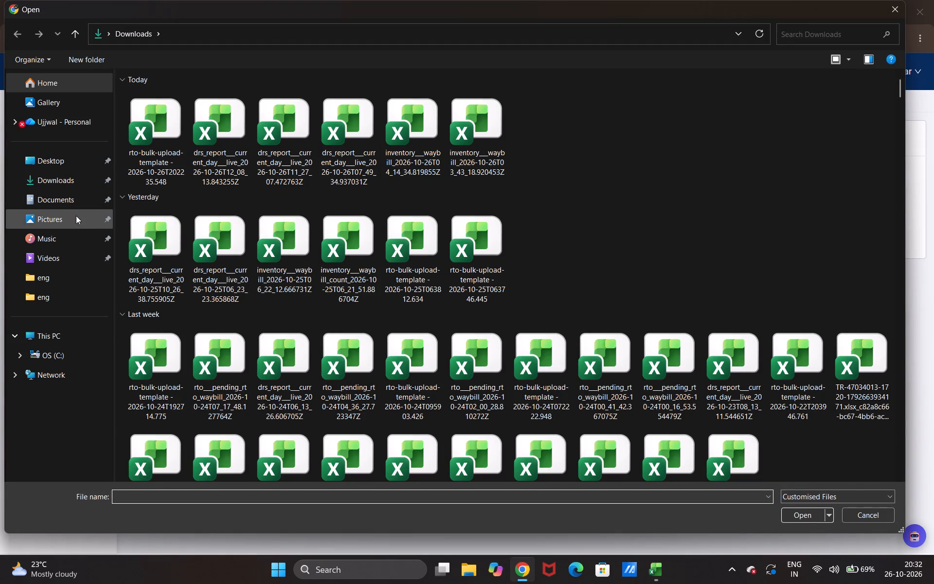
left_click(68, 199)
left_click(70, 183)
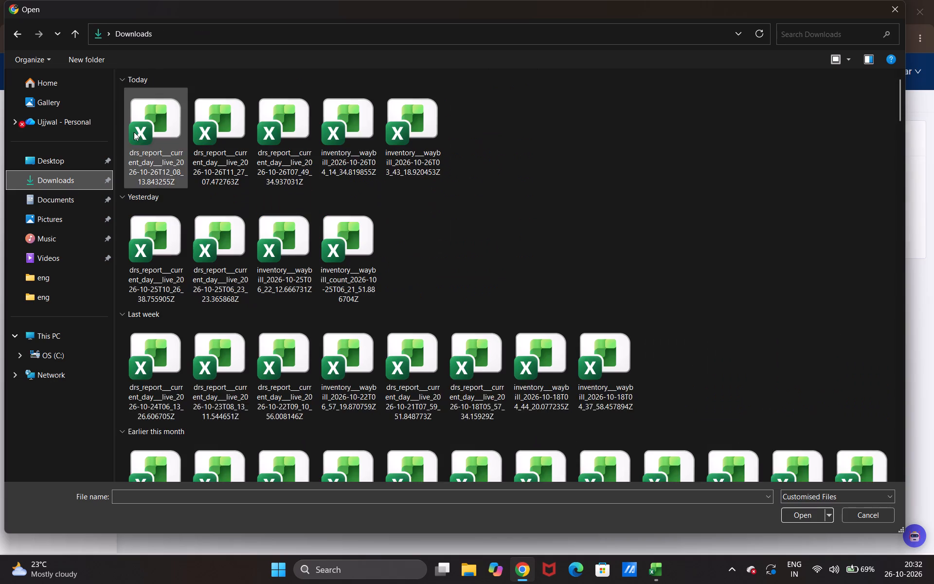
double_click(150, 133)
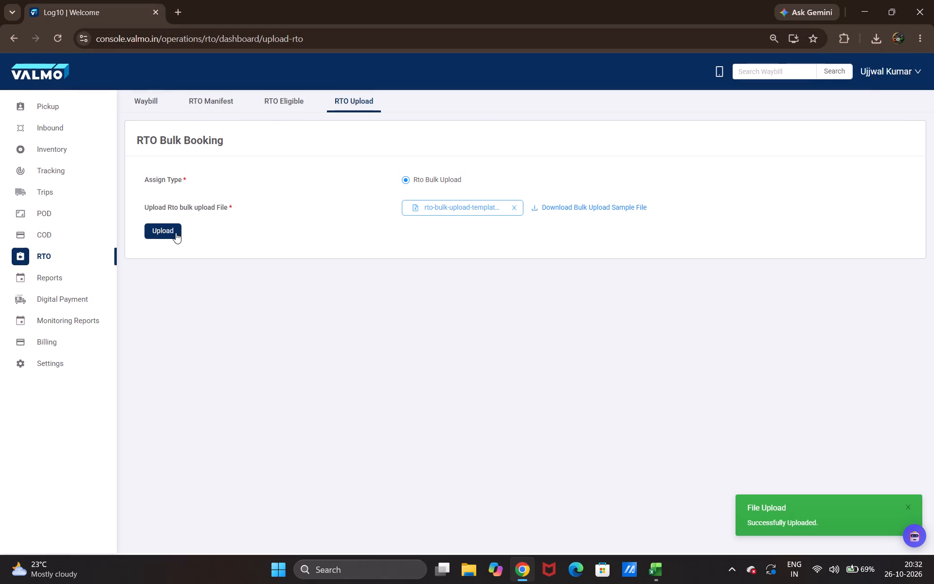
left_click(168, 233)
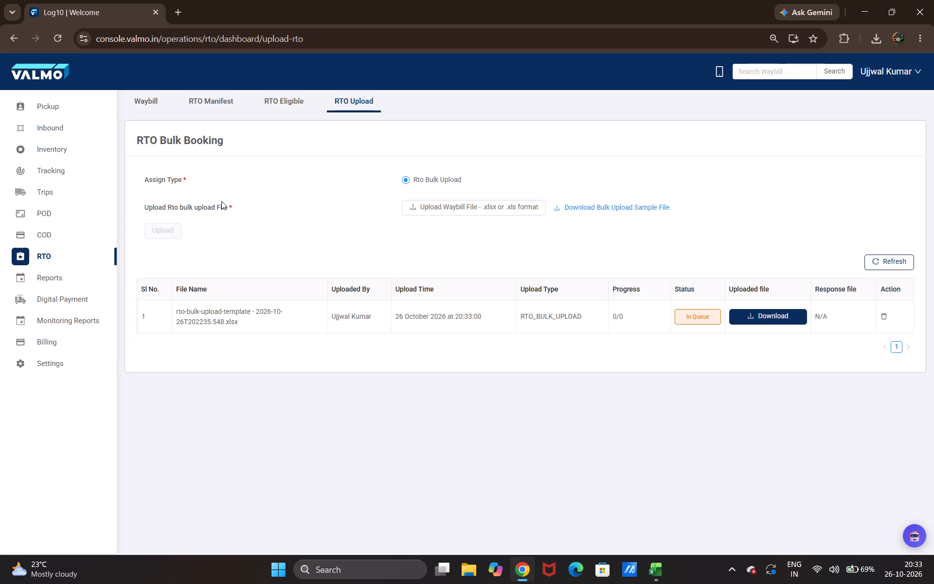
left_click(883, 259)
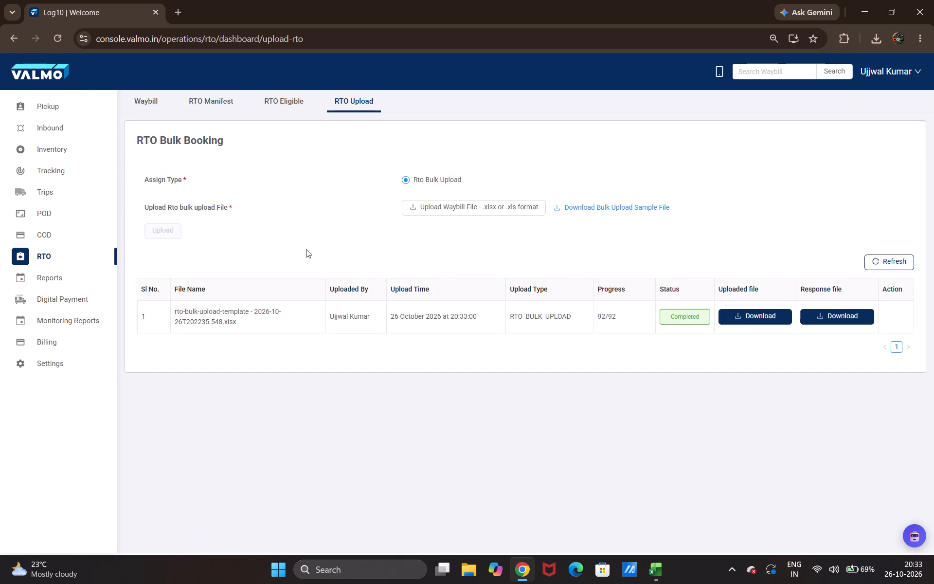
View the Inventory waybill count and waybill list reports.
left_click(57, 145)
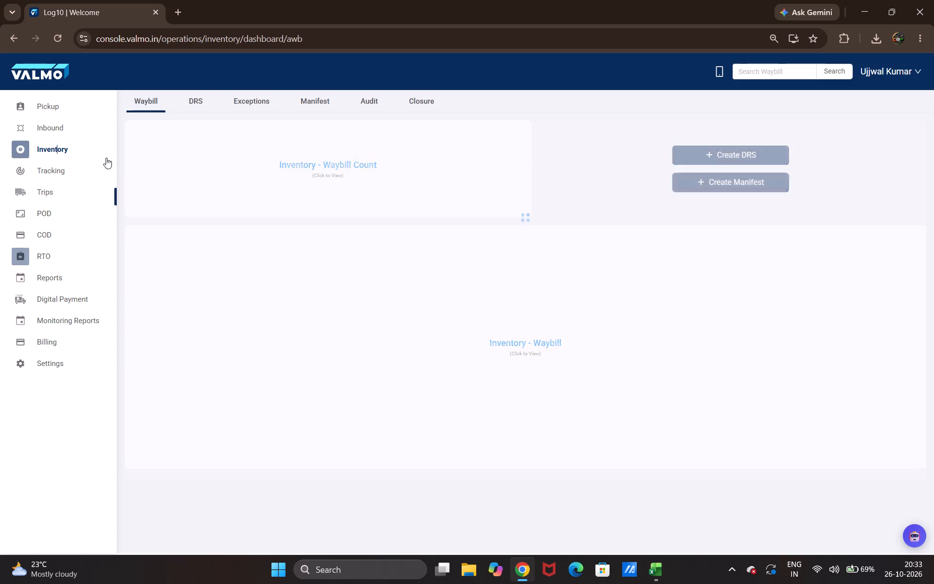
left_click(259, 158)
left_click(471, 282)
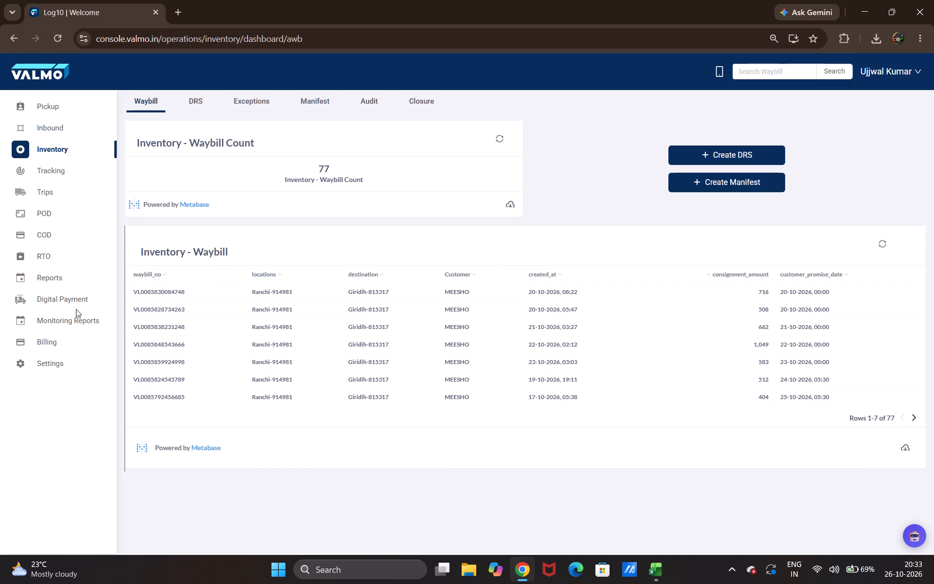
Load the LM Hub Visibility overview reports under Monitoring Reports and examine FE-level performance, COD collected, COD collectable and location pendency.
left_click(72, 322)
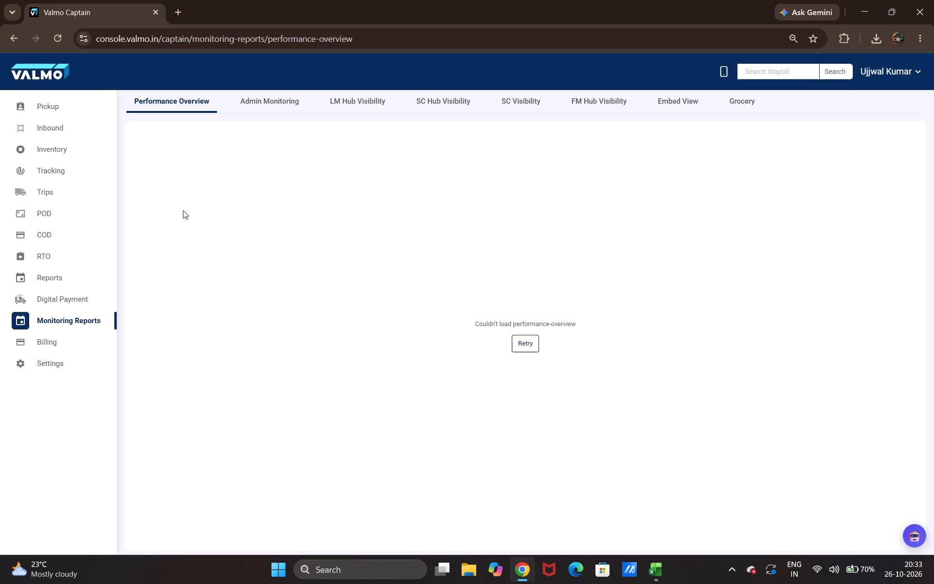
left_click(368, 97)
left_click(432, 238)
scroll(440, 242, "down", 5)
left_click(459, 238)
scroll(461, 237, "down", 6)
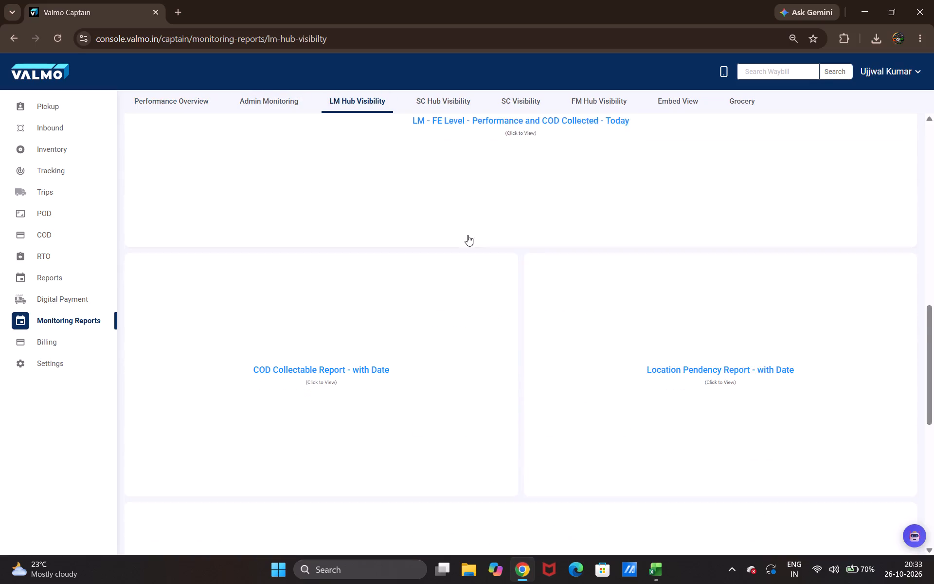
left_click(467, 235)
scroll(467, 235, "down", 2)
left_click(400, 261)
left_click(561, 254)
scroll(521, 301, "down", 4)
left_click(513, 293)
scroll(506, 288, "up", 4)
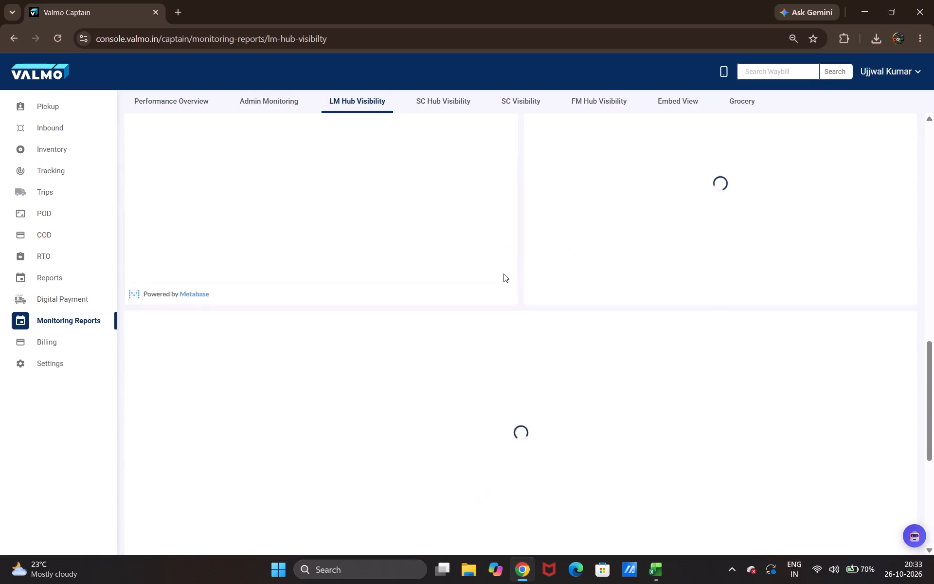
scroll(503, 274, "up", 11)
scroll(503, 274, "down", 5)
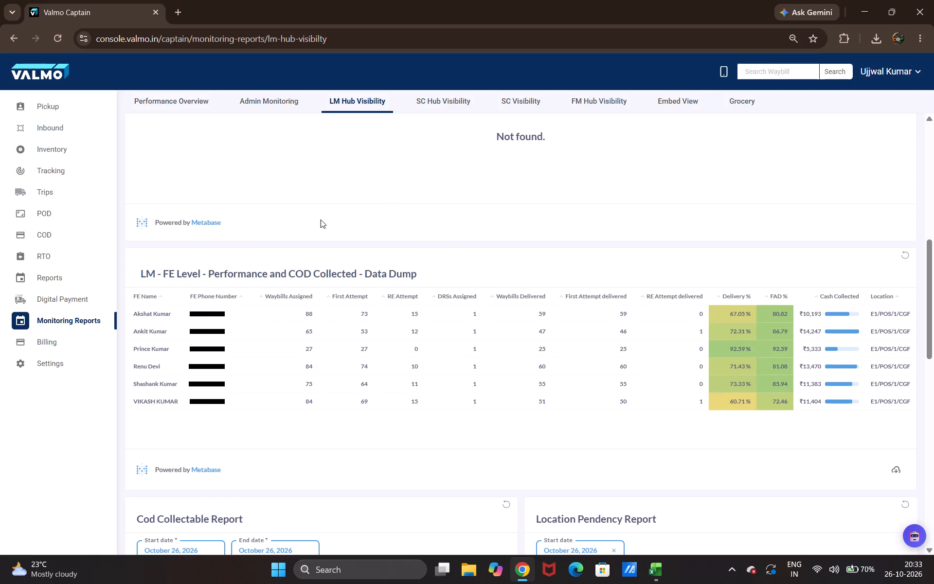
scroll(307, 217, "up", 17)
Load the LM Forward reports and examine today's first-attempt delivery figures, the performance topline and FE-level performance for the location.
left_click(189, 126)
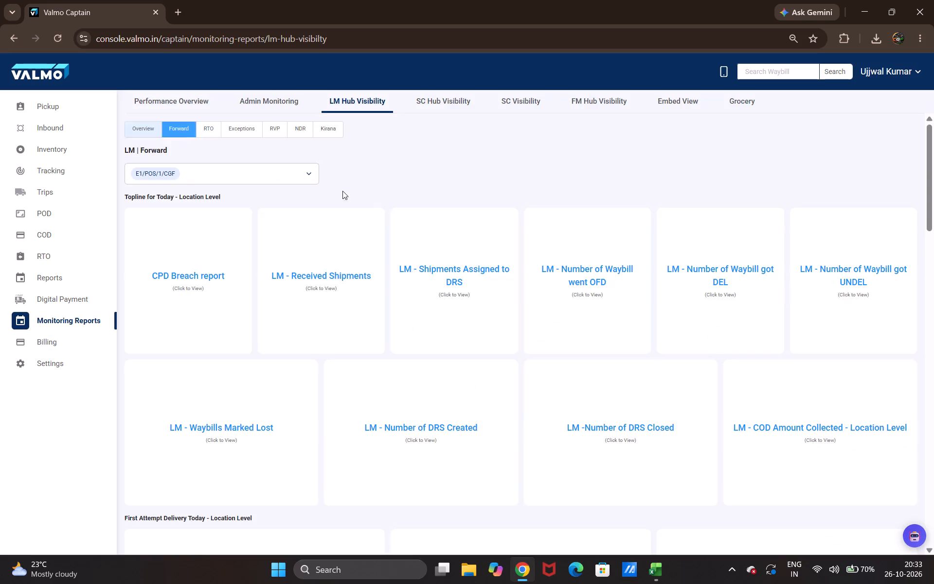
scroll(515, 244, "down", 4)
left_click(508, 318)
left_click(364, 323)
left_click(712, 346)
left_click(645, 425)
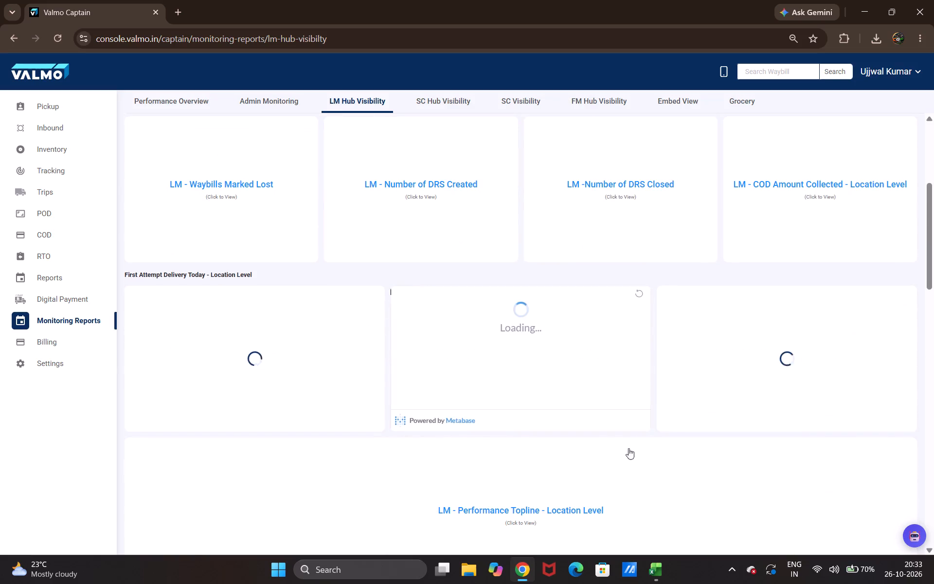
left_click(626, 450)
scroll(624, 439, "down", 5)
left_click(608, 421)
scroll(488, 389, "down", 3)
left_click(322, 361)
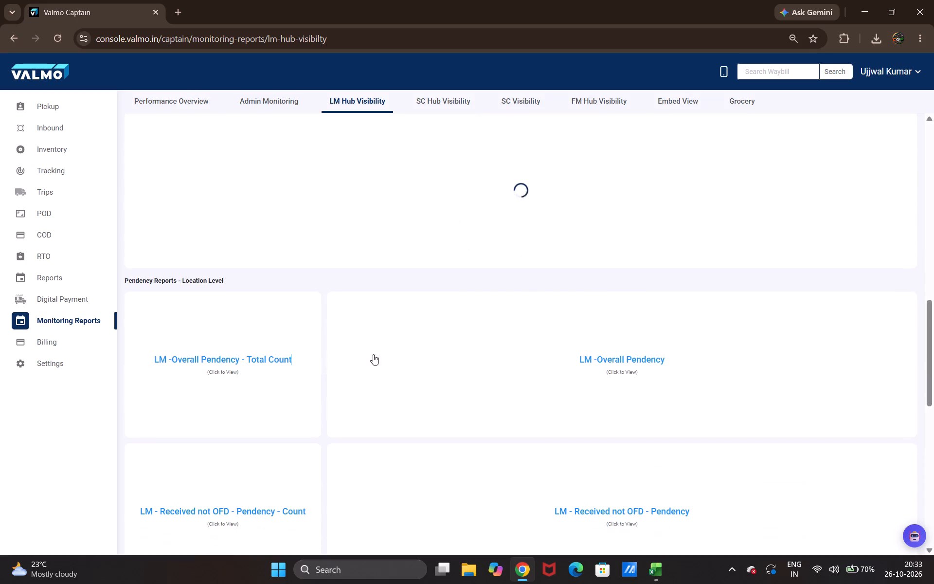
scroll(482, 355, "up", 1)
left_click(289, 376)
left_click(448, 389)
scroll(455, 385, "up", 4)
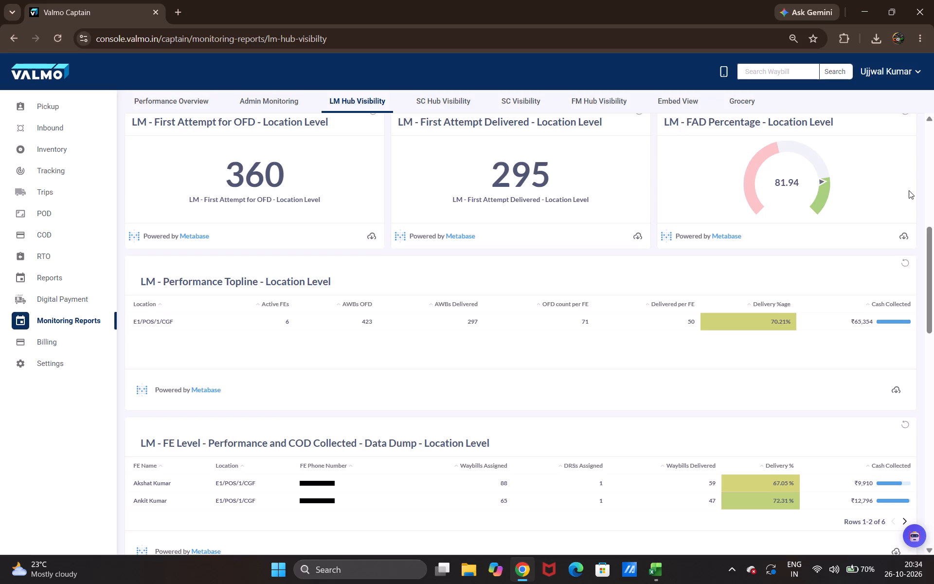
In POD's DRS Closure, choose the delivery executive whose DRS has 27 AWBs and start closing it, up to the OTP request.
left_click(37, 213)
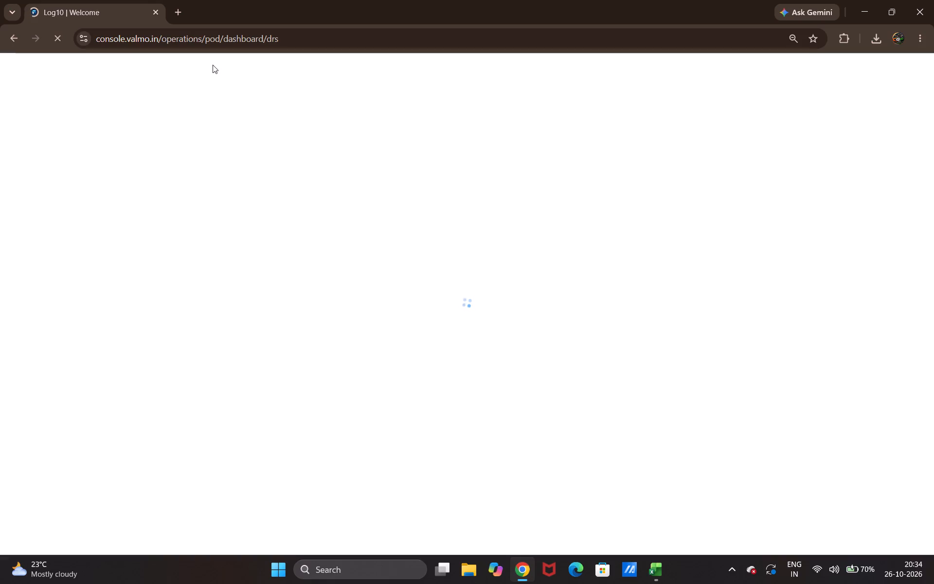
left_click(196, 100)
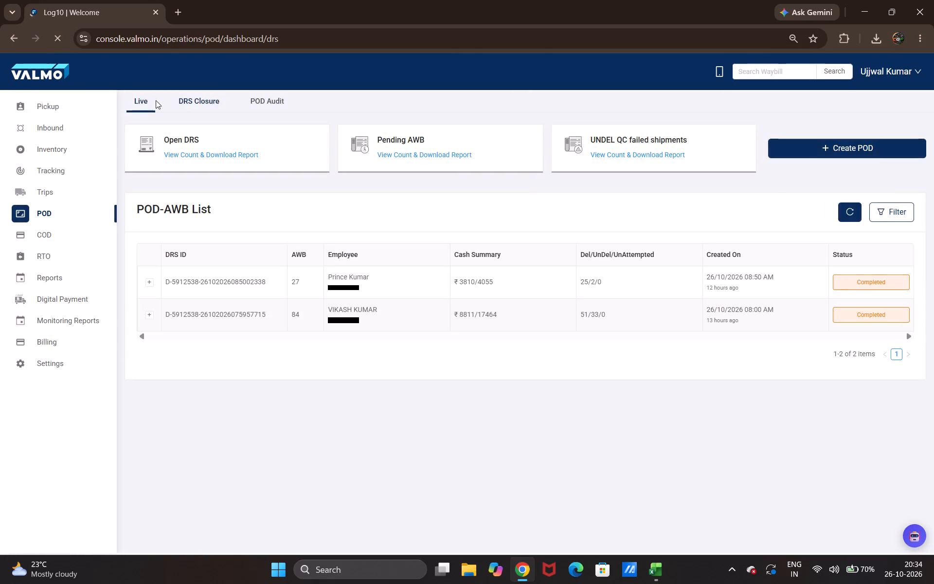
left_click(215, 97)
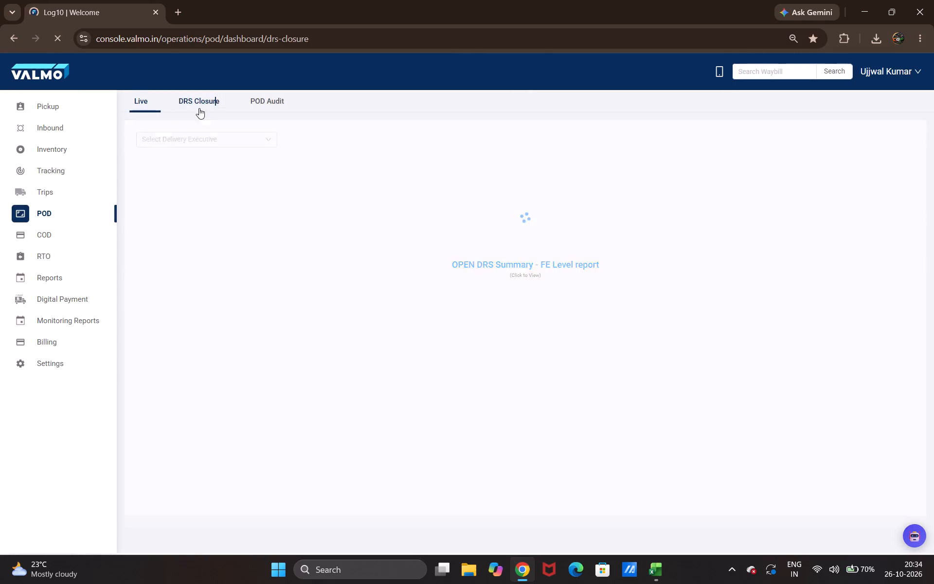
left_click(177, 142)
left_click(167, 172)
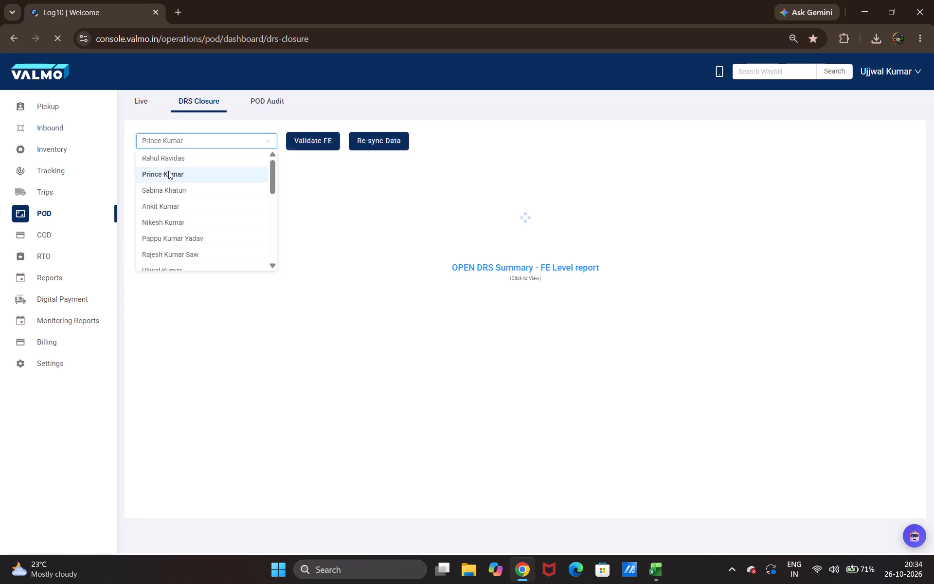
double_click(417, 144)
left_click_drag(421, 144, 383, 180)
left_click(561, 282)
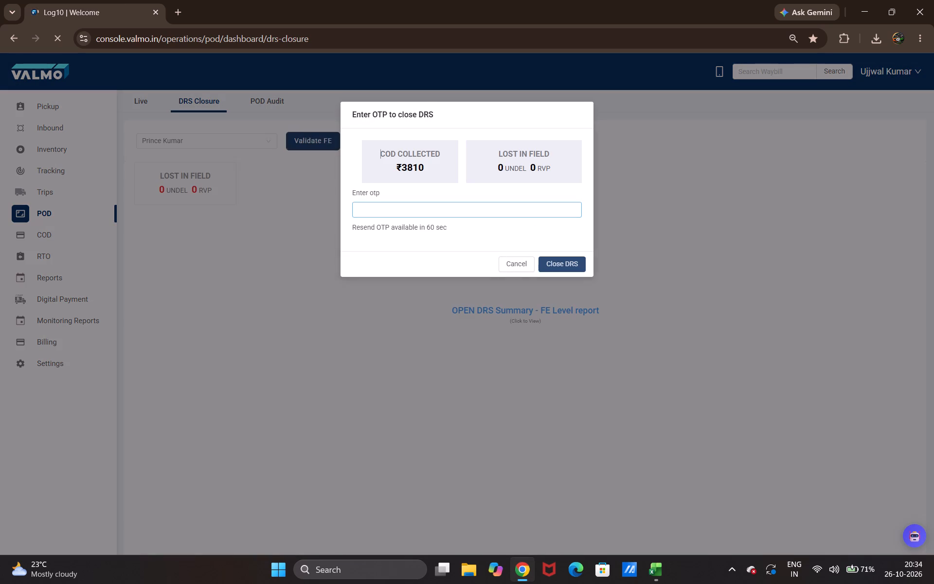